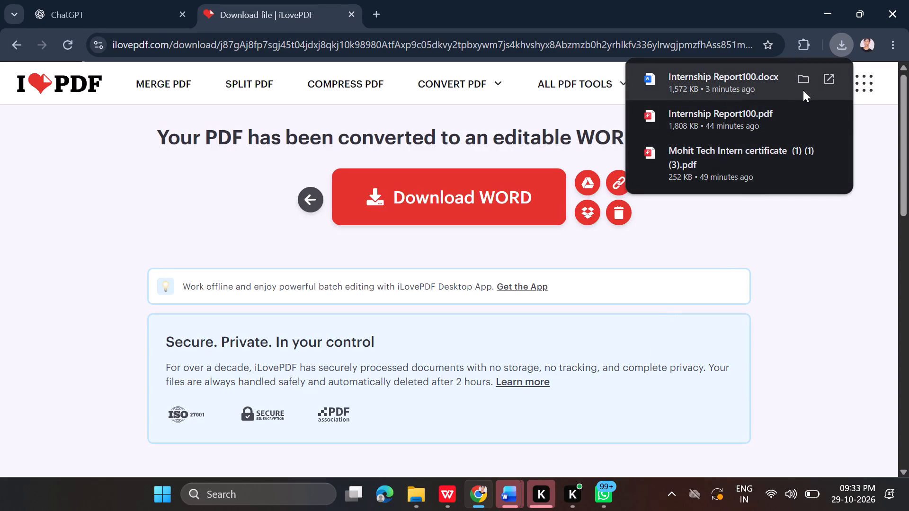
Locate the downloaded Internship Report100 Word file in the Downloads folder and open it.
click(803, 82)
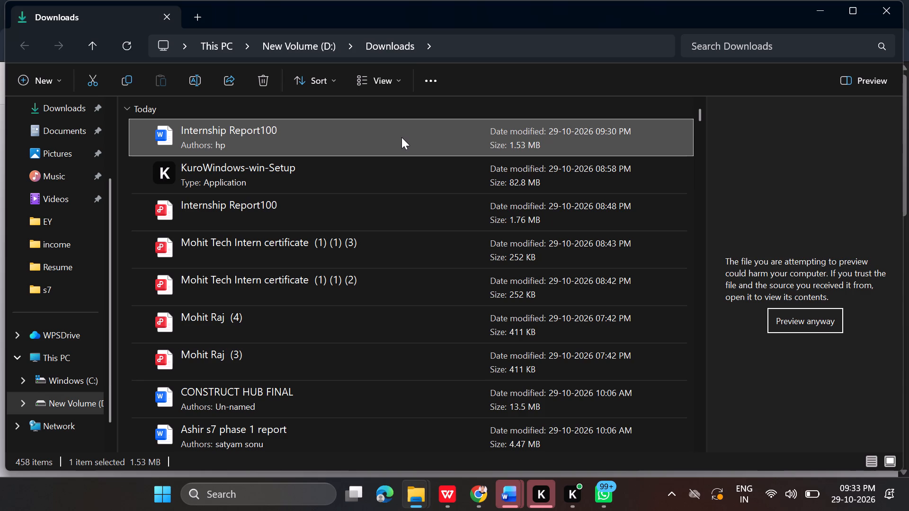
double_click(401, 137)
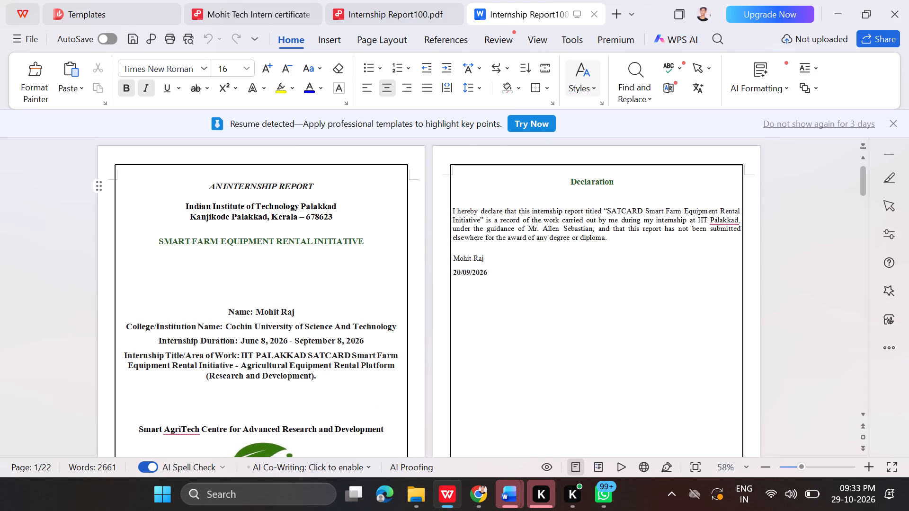
Examine the opening pages of Internship Report100: cover, Declaration, Table of Contents and Acknowledgement.
scroll(392, 273, down, 4)
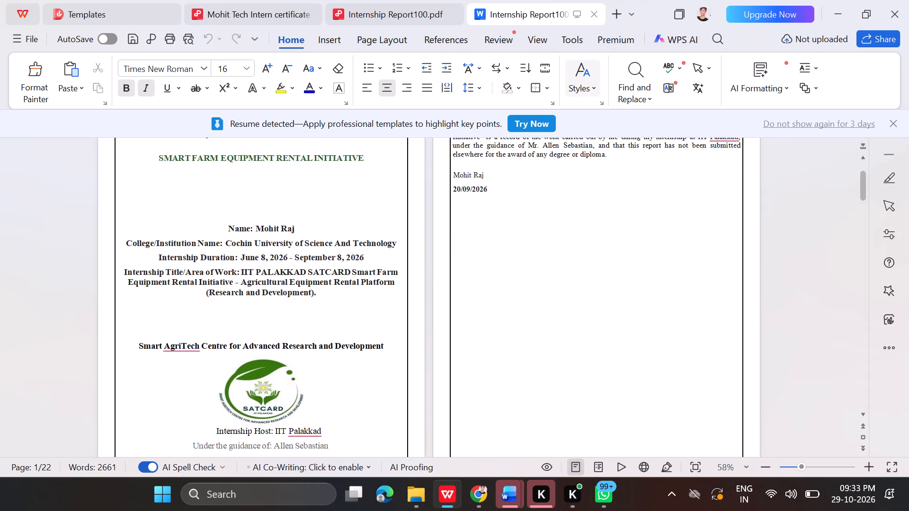
scroll(392, 273, down, 5)
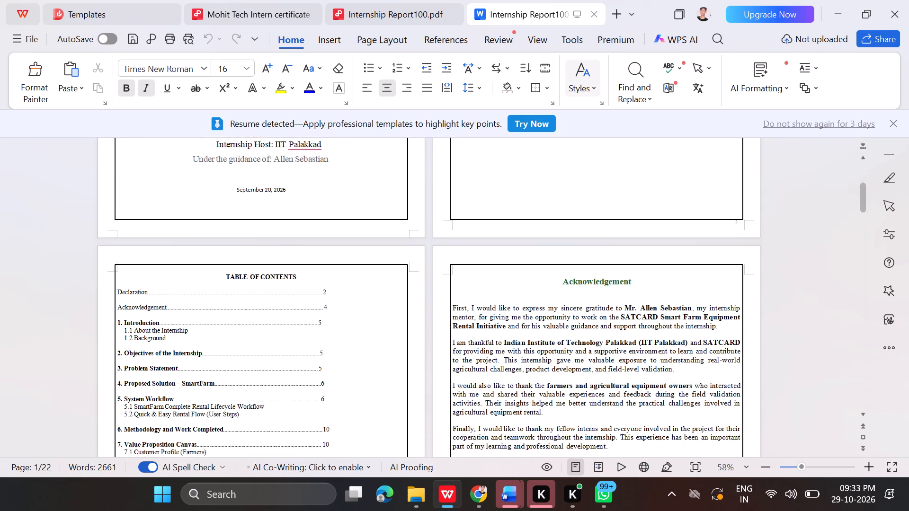
scroll(390, 271, down, 3)
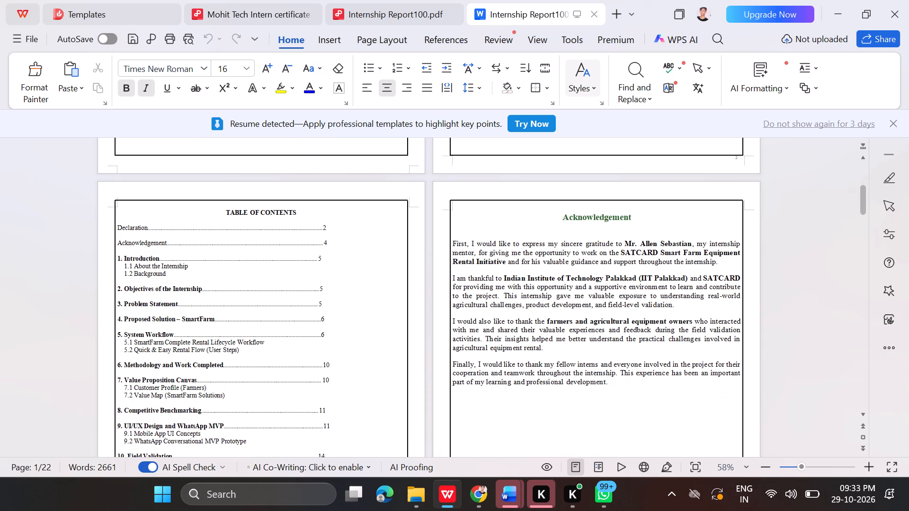
scroll(390, 271, down, 2)
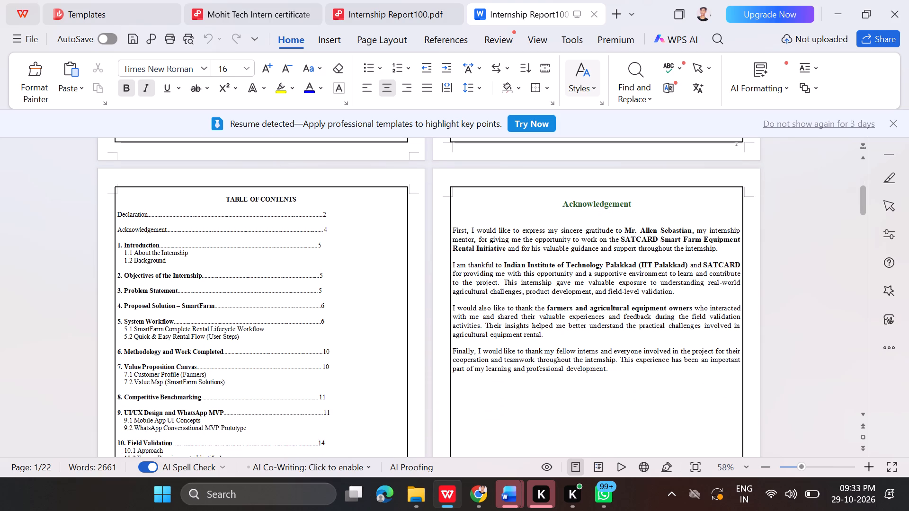
scroll(390, 271, down, 1)
scroll(390, 271, up, 6)
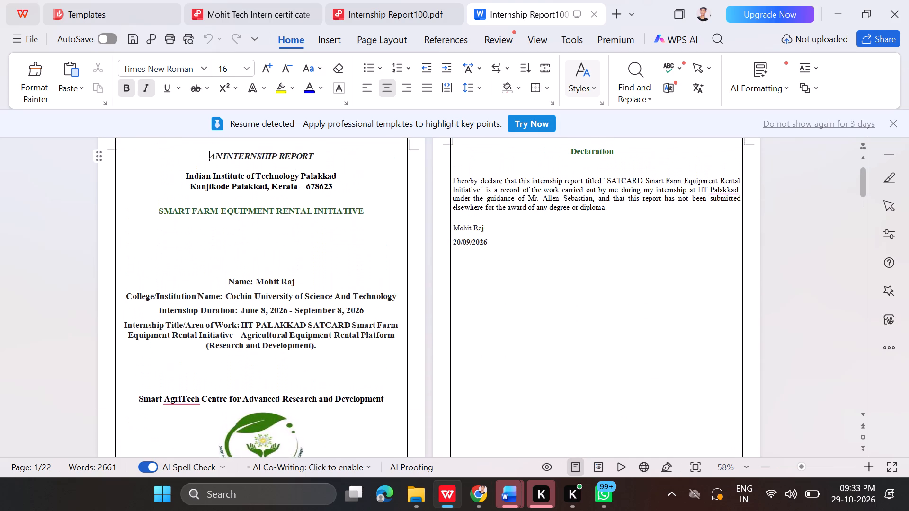
scroll(390, 271, up, 1)
scroll(390, 271, down, 1)
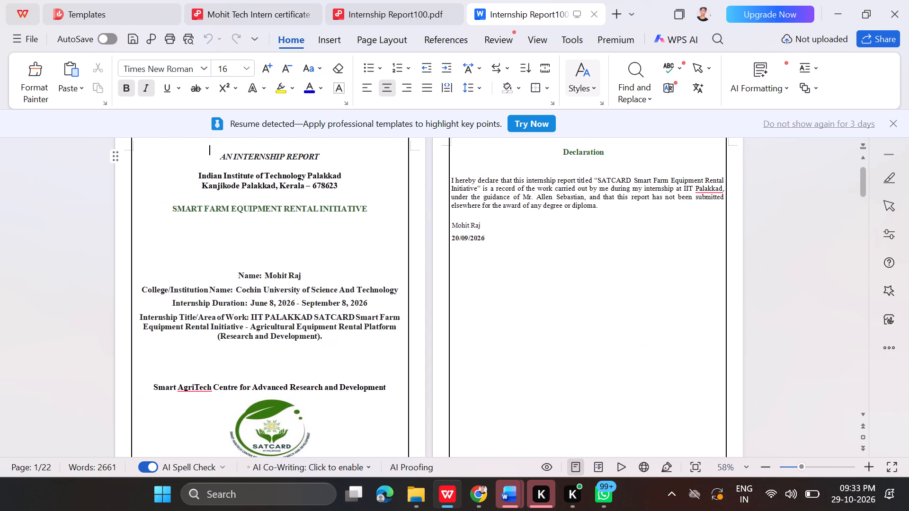
scroll(390, 271, down, 1)
scroll(390, 271, up, 1)
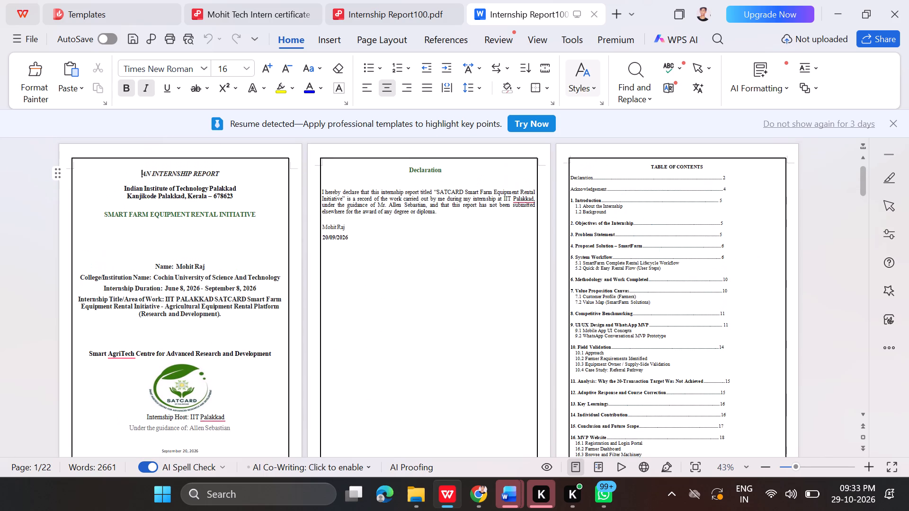
scroll(390, 271, up, 1)
Read through the rest of the internship report, from the Introduction through the workflow diagrams and findings to the final MVP website page.
scroll(647, 254, down, 1)
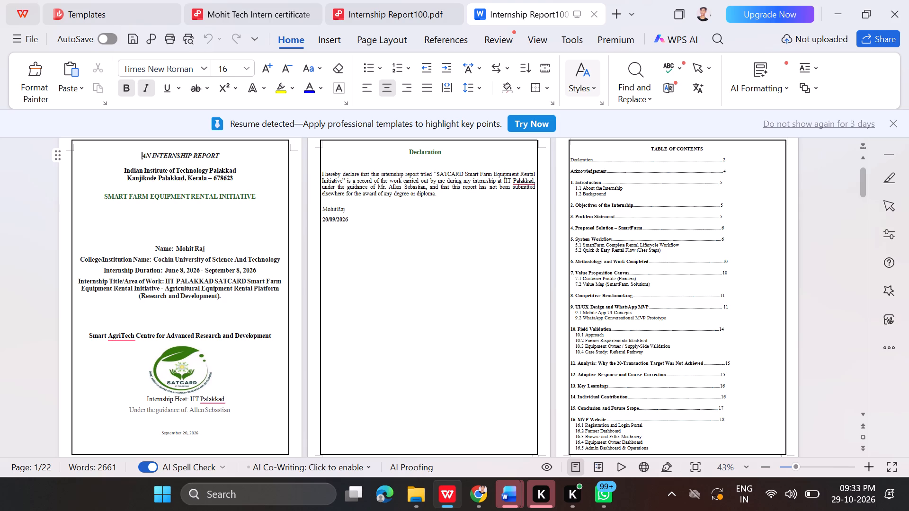
scroll(605, 282, down, 1)
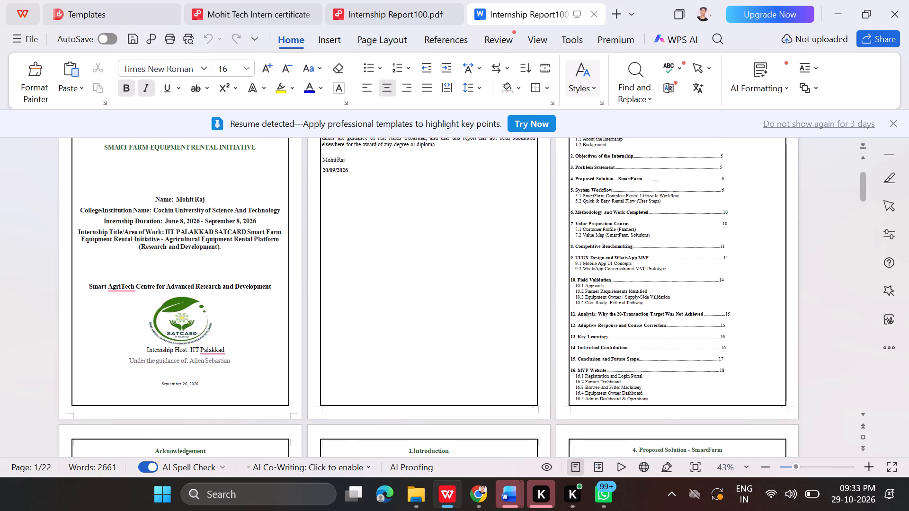
scroll(605, 282, down, 3)
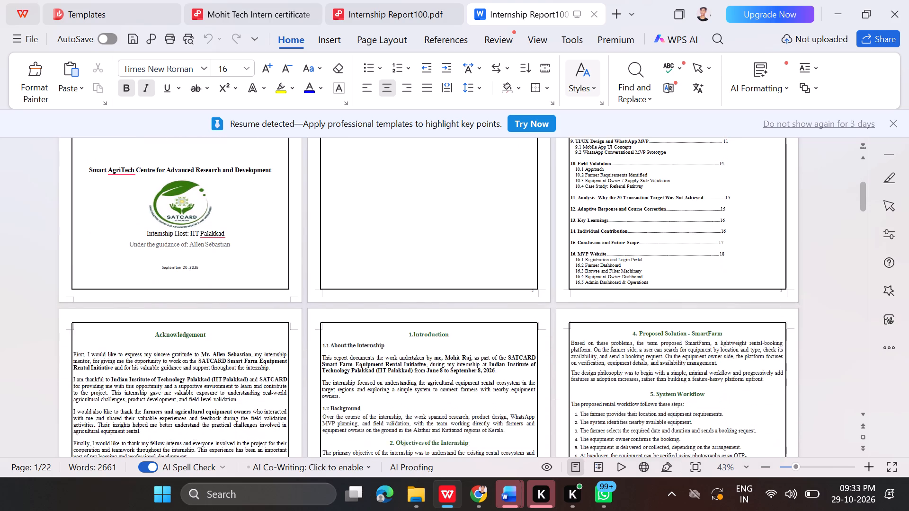
scroll(615, 313, down, 2)
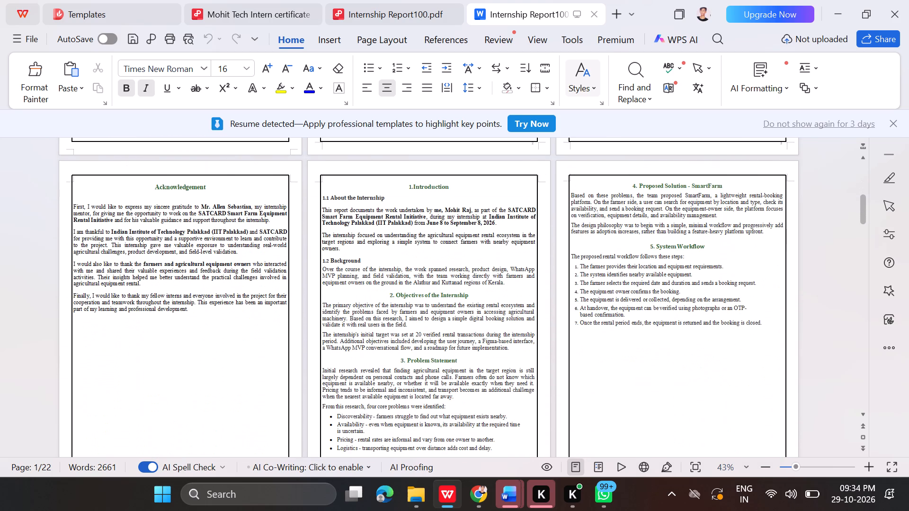
scroll(615, 313, down, 2)
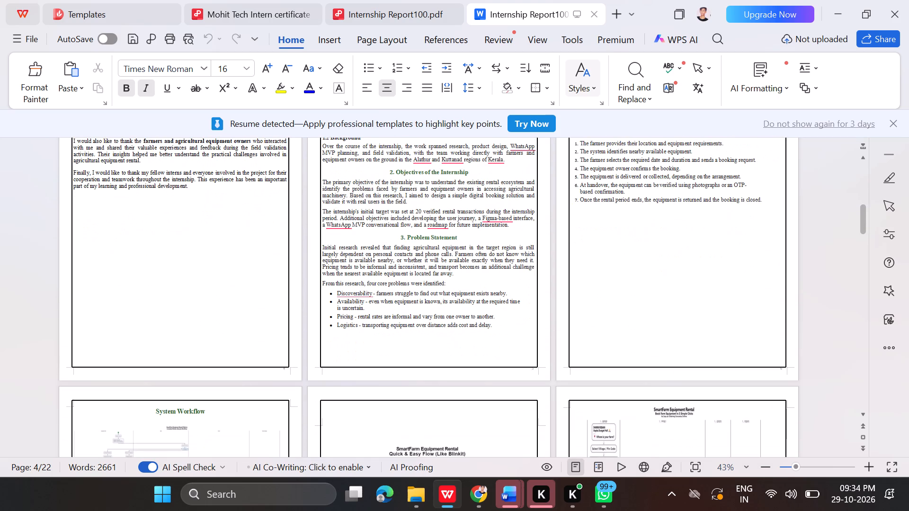
scroll(615, 313, down, 1)
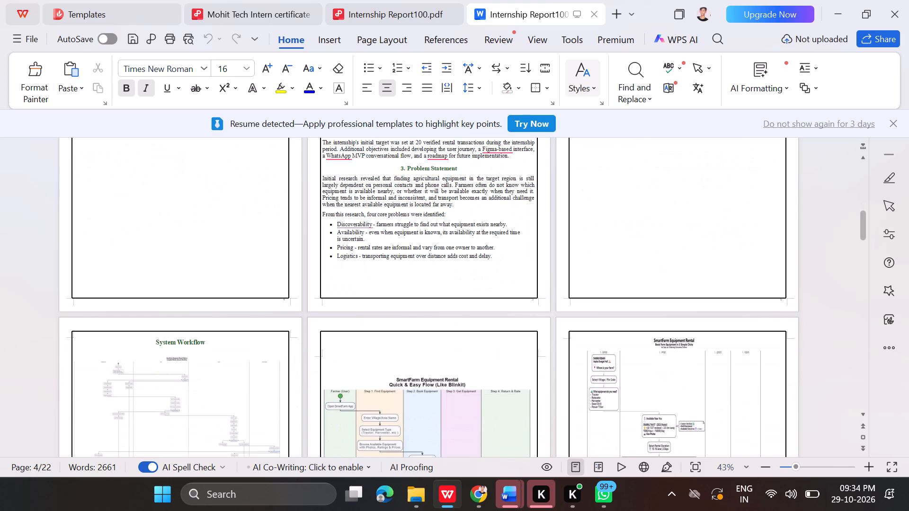
scroll(615, 313, down, 2)
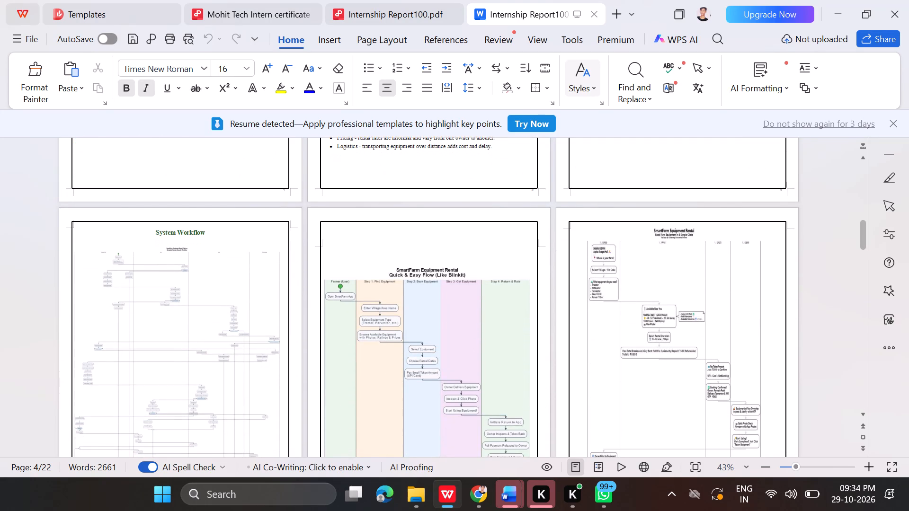
scroll(615, 313, down, 1)
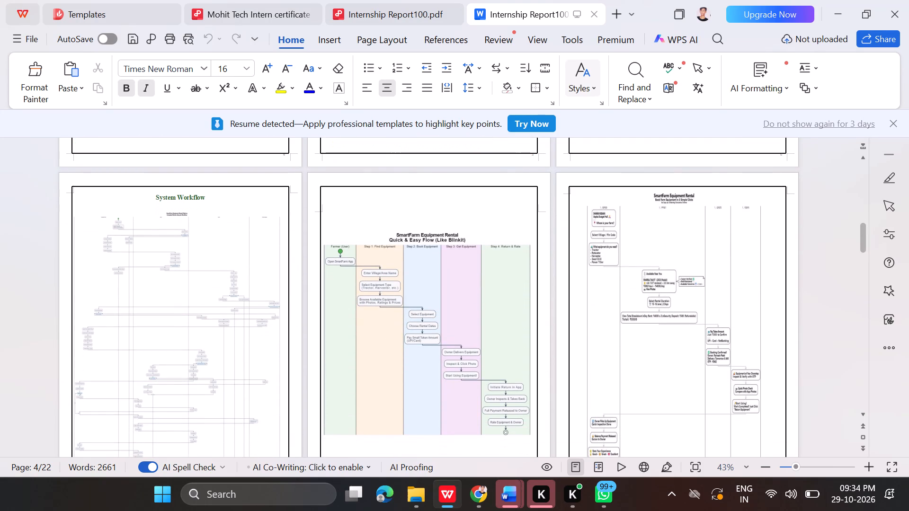
scroll(615, 313, down, 8)
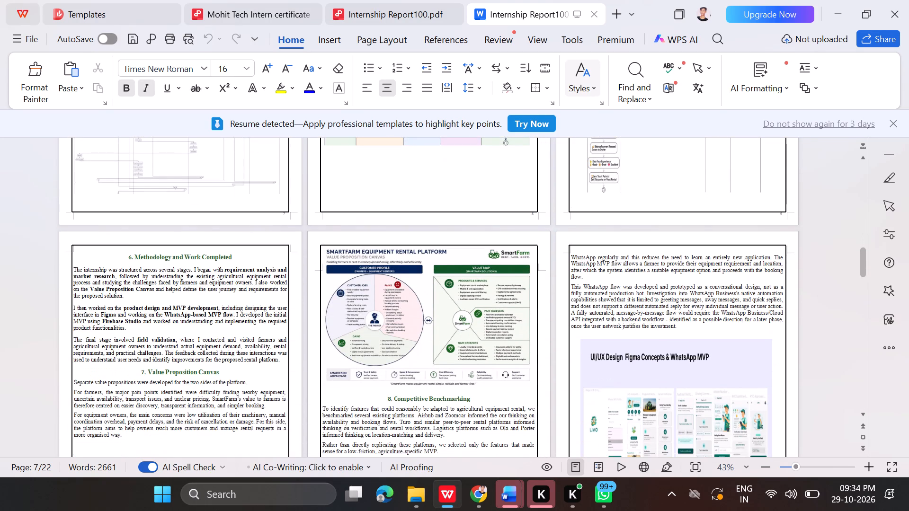
scroll(615, 313, down, 6)
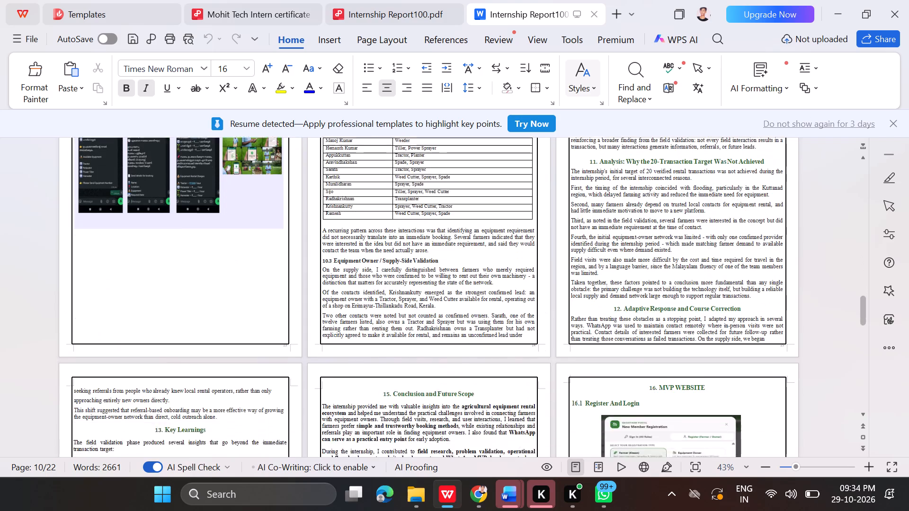
scroll(615, 313, down, 6)
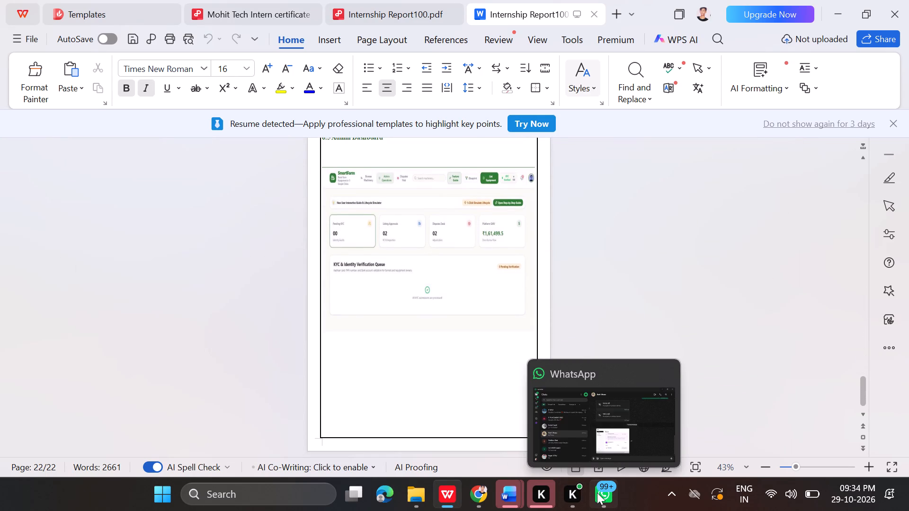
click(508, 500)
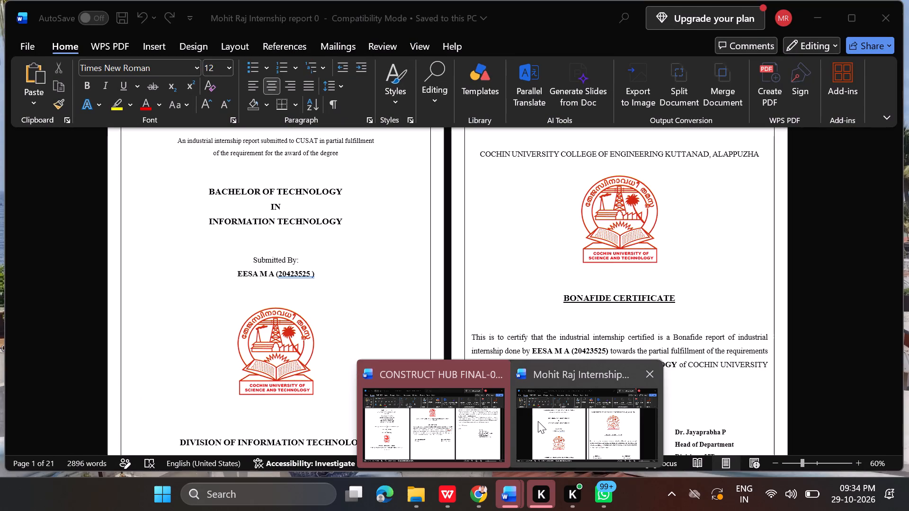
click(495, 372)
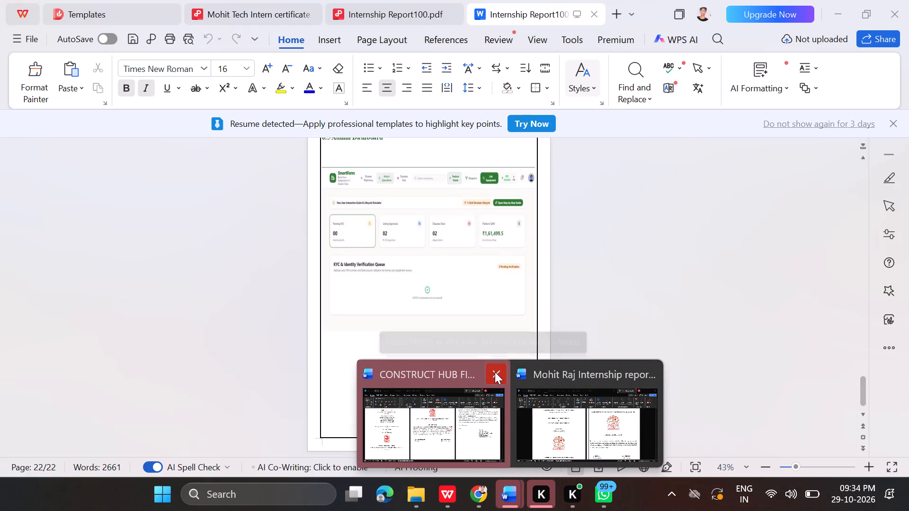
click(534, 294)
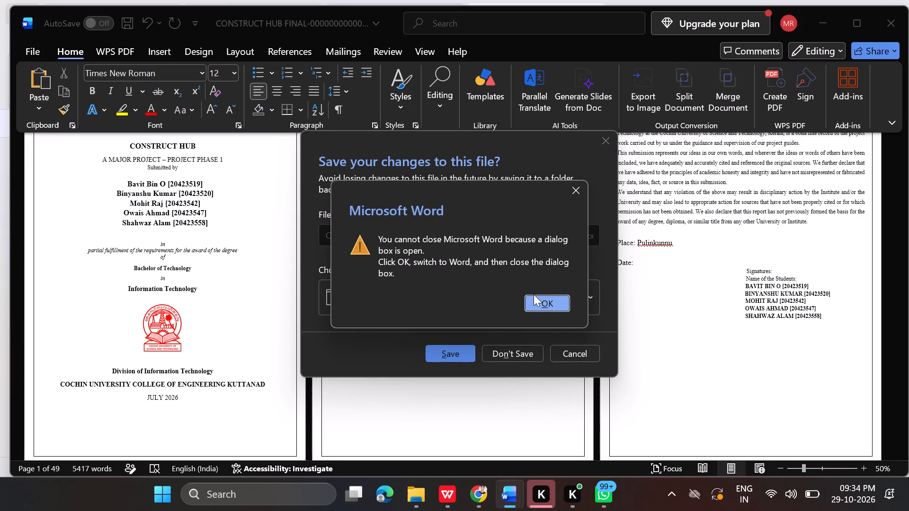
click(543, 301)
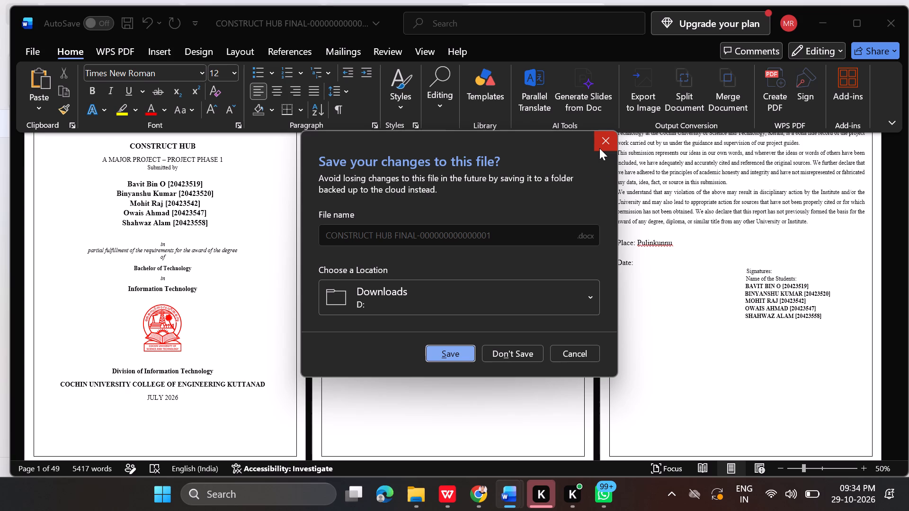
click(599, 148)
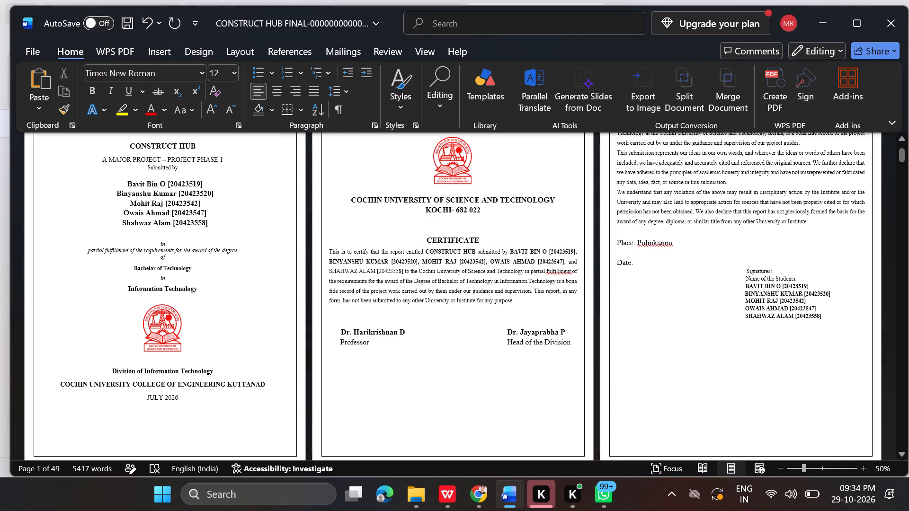
Review the cover, certificate and declaration pages of the CONSTRUCT HUB project report in Word.
scroll(685, 242, up, 1)
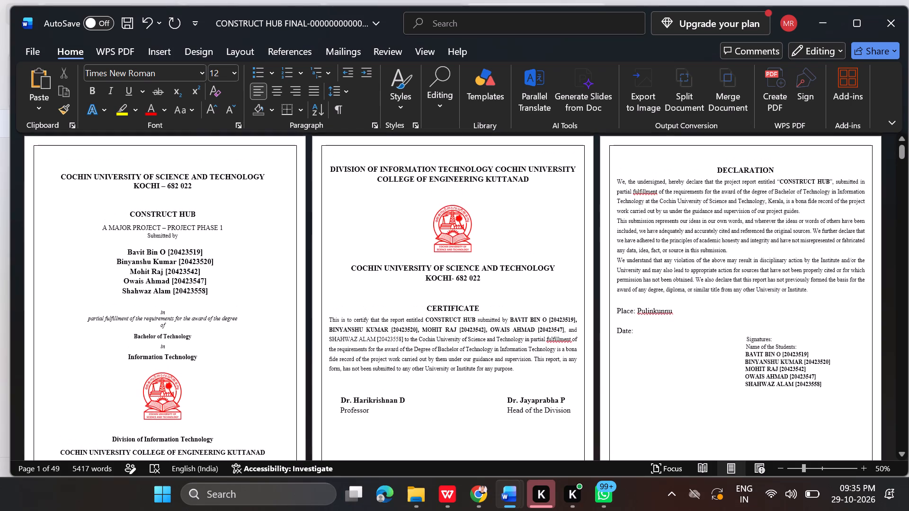
scroll(685, 242, down, 3)
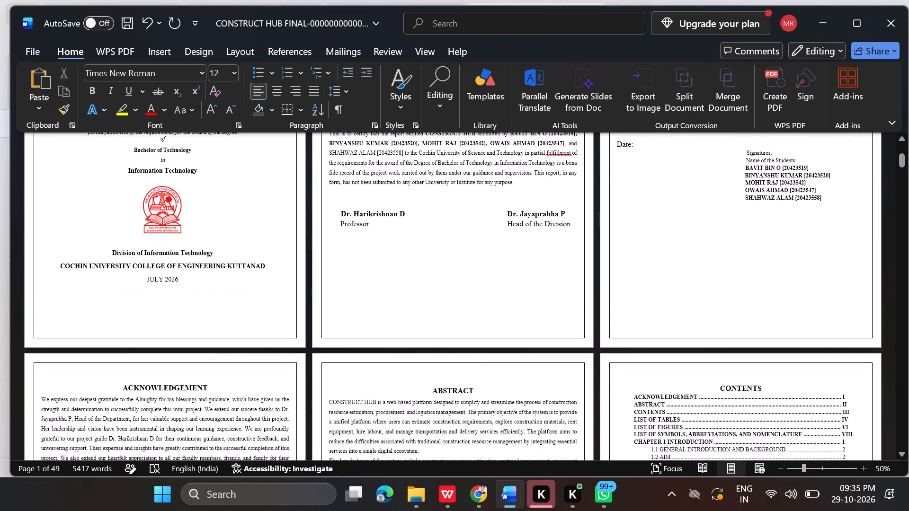
scroll(685, 242, up, 2)
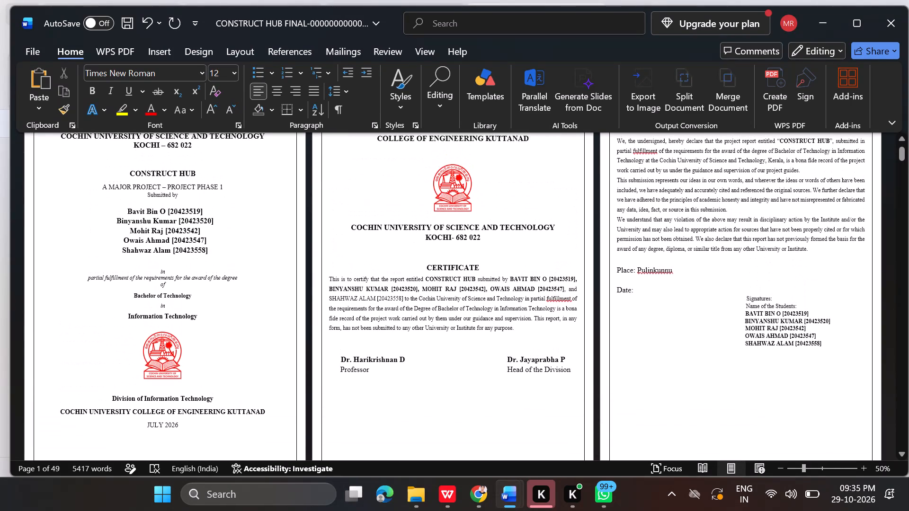
scroll(685, 242, up, 1)
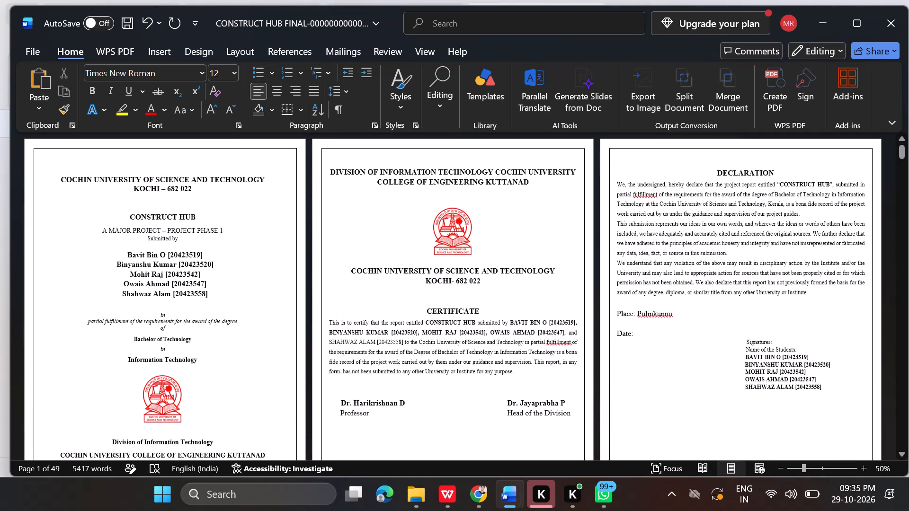
scroll(685, 242, down, 3)
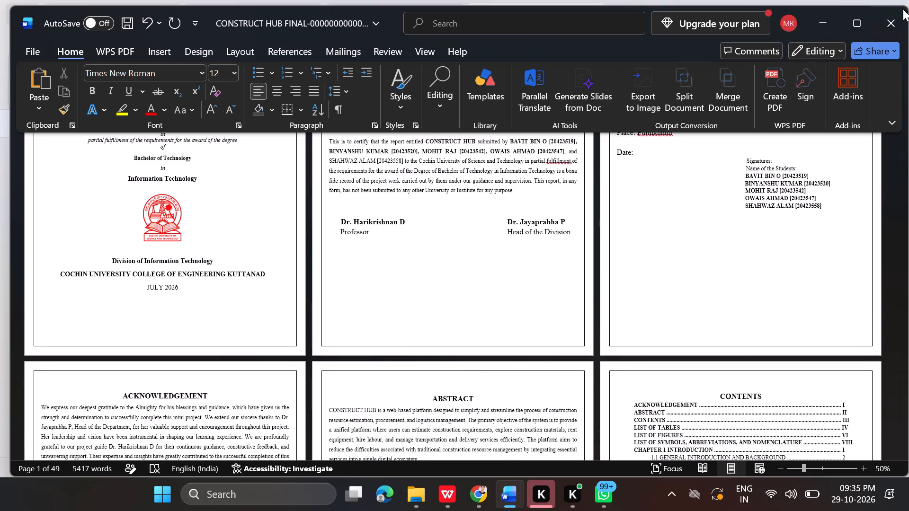
Close the CONSTRUCT HUB FINAL document, saving its changes in the Downloads folder.
click(890, 14)
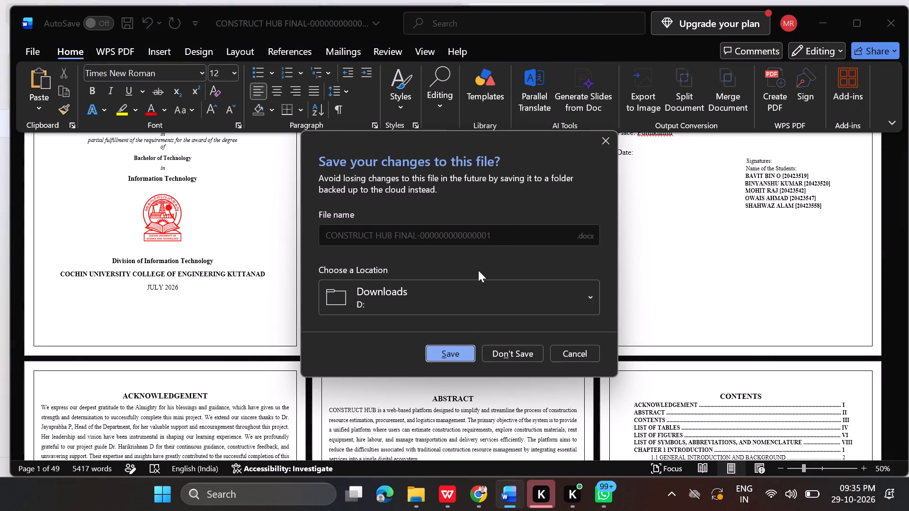
click(466, 353)
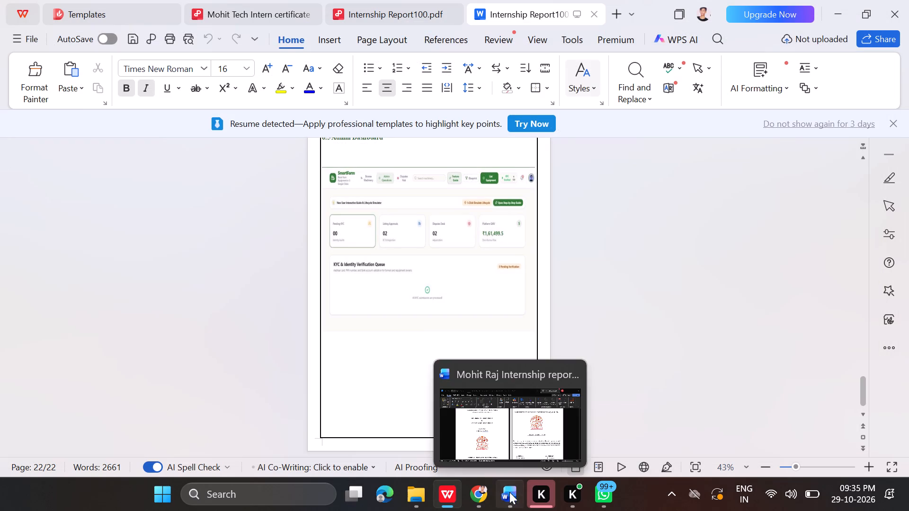
Switch to the college-format internship report open in Word and bring its cover, Bonafide Certificate and Contents pages into view.
click(516, 438)
click(348, 263)
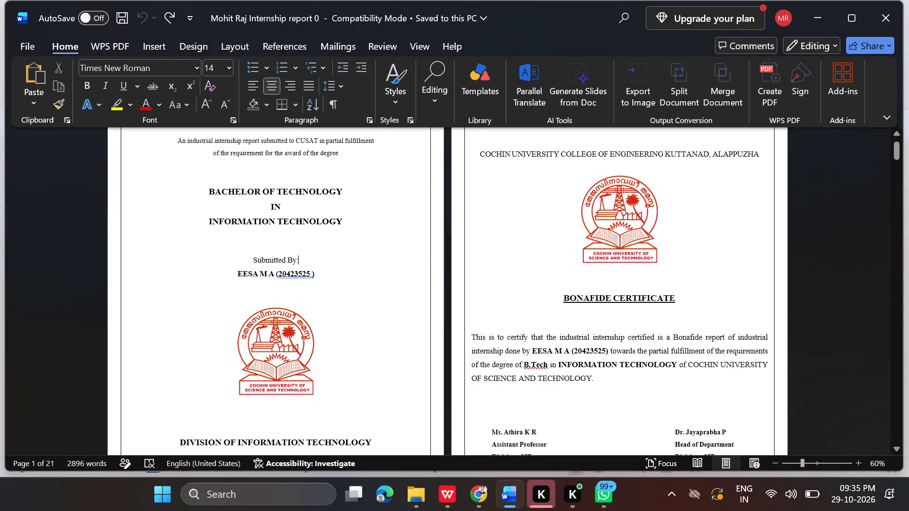
ctrl+scroll(348, 263, down, 1)
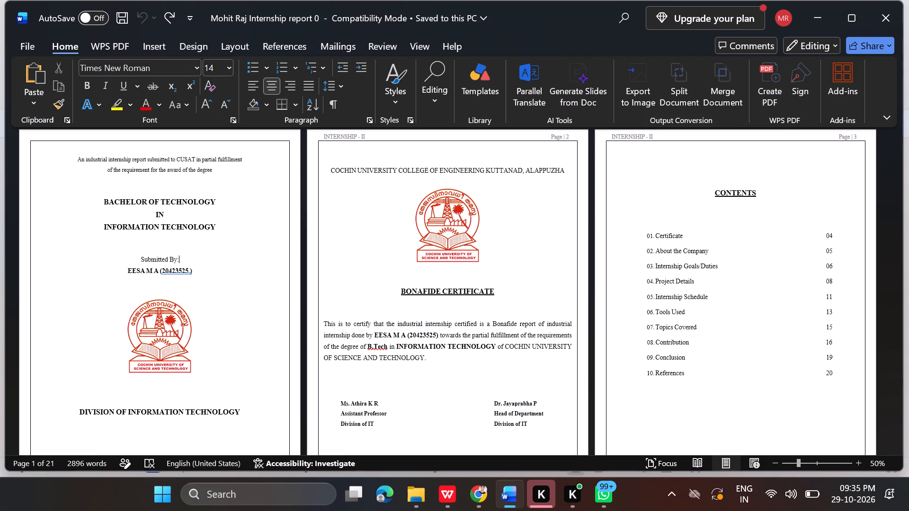
Switch to Chrome and, in a new tab, search Google for "what is the price of pixel 8 original diaplay".
key(alt+Tab)
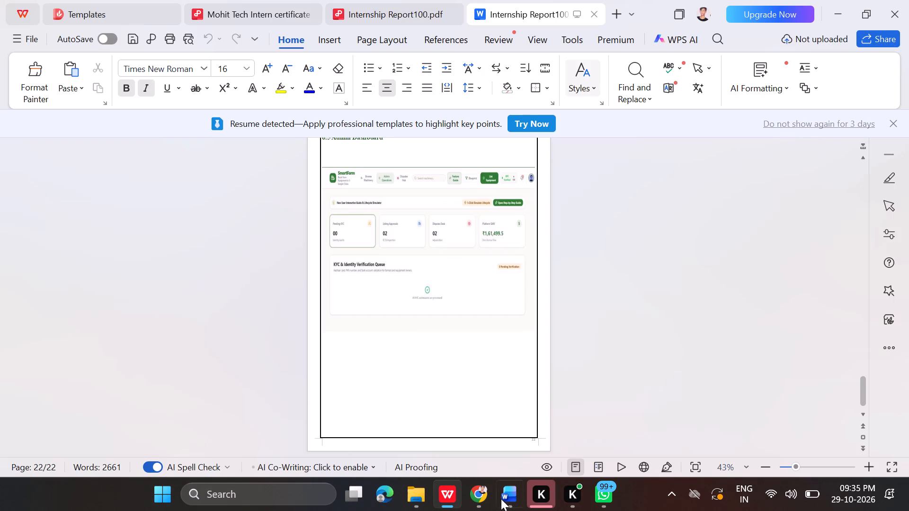
click(475, 498)
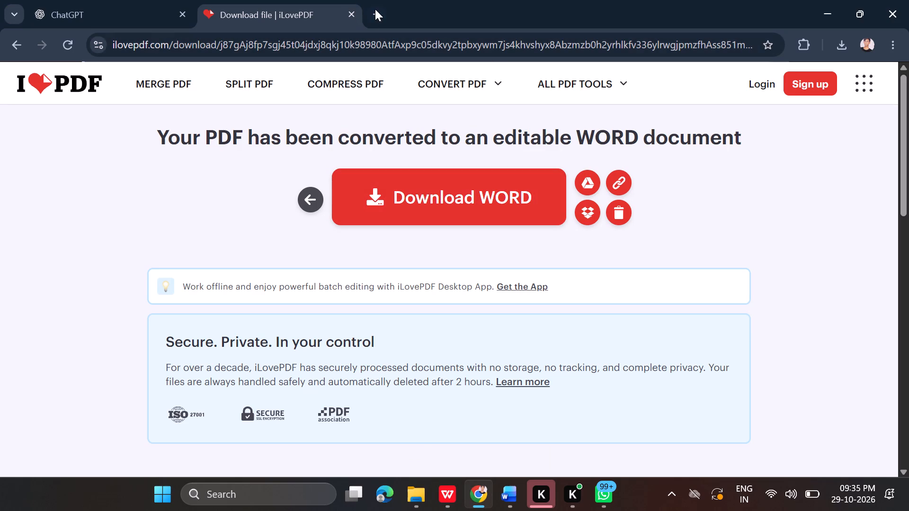
click(375, 13)
text(WHA)
key(t)
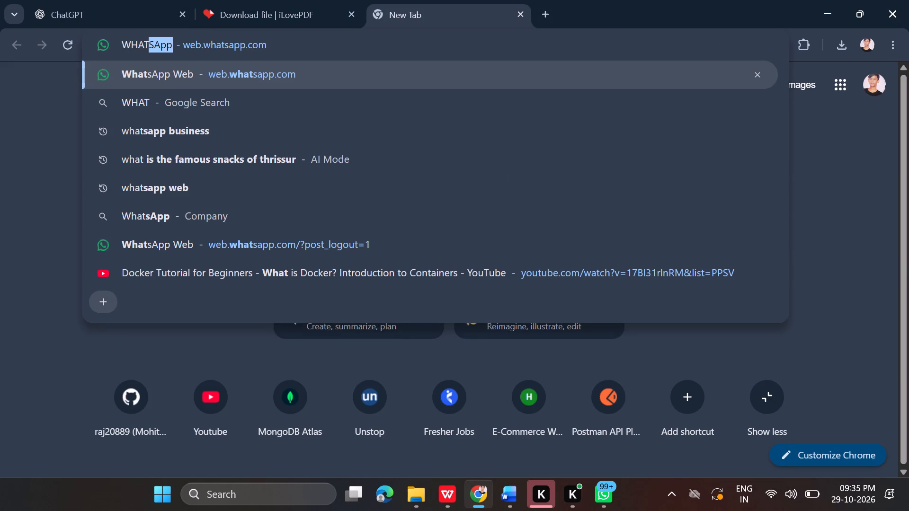
key(BackSpace)
key(BackSpace)
key(BackSpace)
key(BackSpace)
key(BackSpace)
key(BackSpace)
text(whsat)
key(space)
key(BackSpace)
key(BackSpace)
key(BackSpace)
key(BackSpace)
text(at is the ptr)
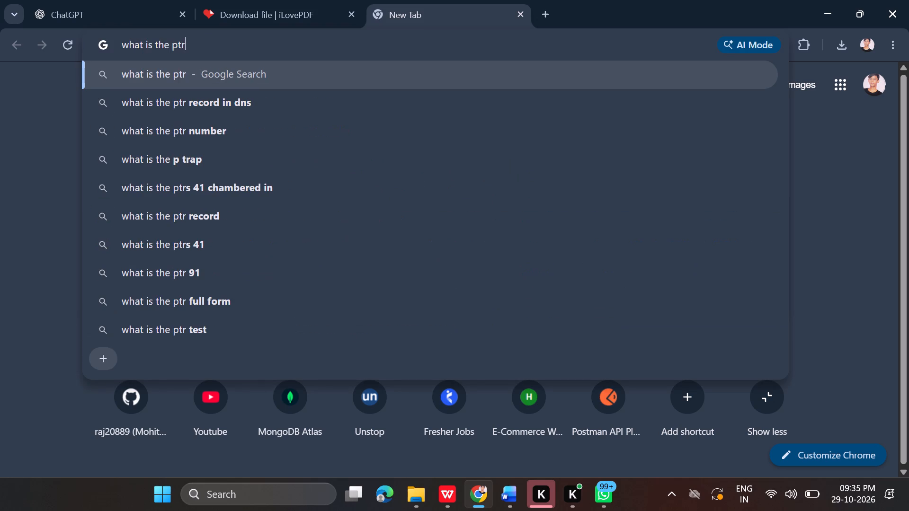
key(BackSpace)
key(BackSpace)
text(rive)
key(space)
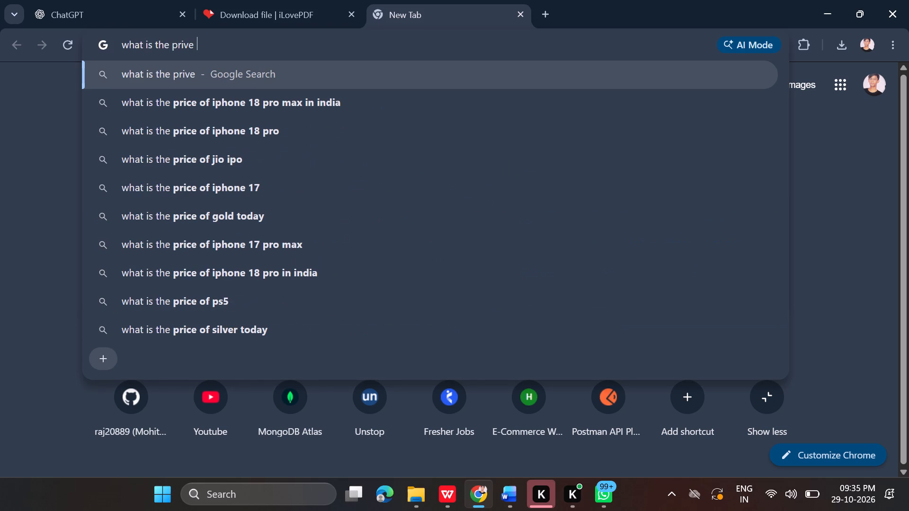
key(BackSpace)
key(BackSpace)
key(BackSpace)
key(v)
key(BackSpace)
text(ce of pixel 8)
key(space)
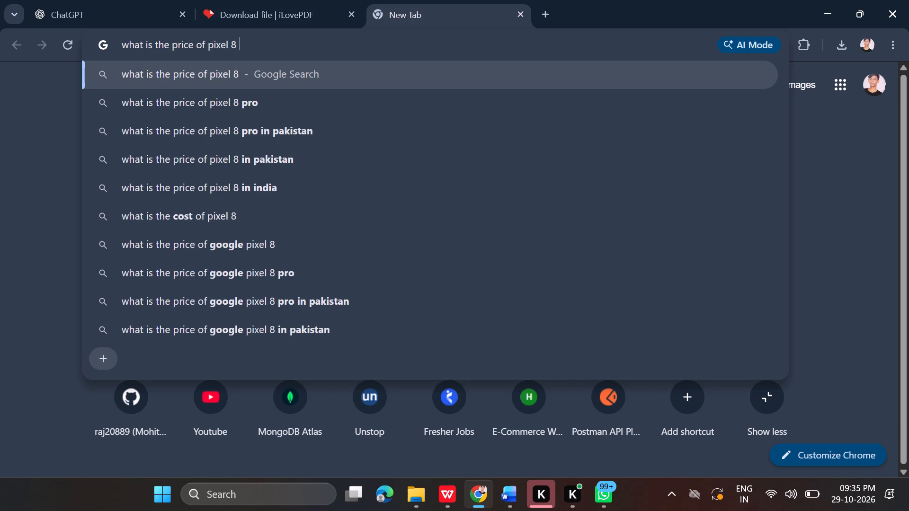
text(original diaplay)
key(Return)
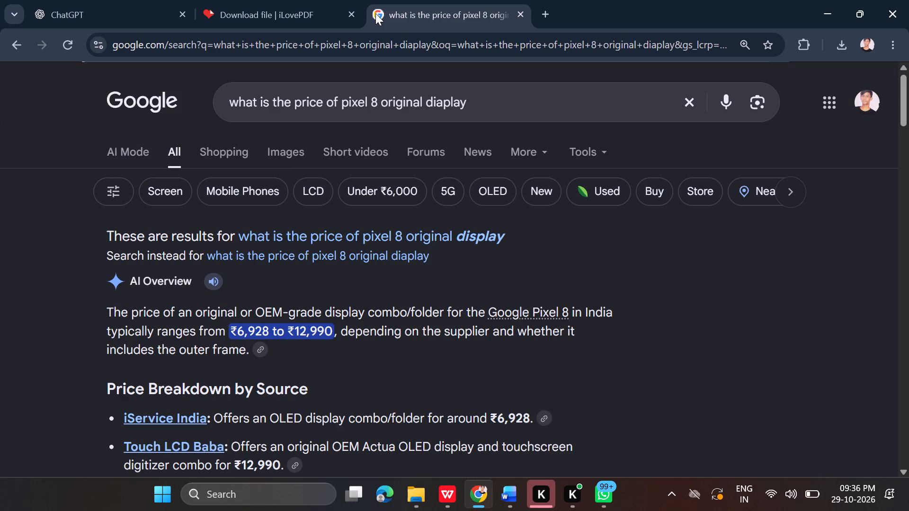
Replace "pixel 8" with "iphone" in the Google query about the original display price.
click(376, 108)
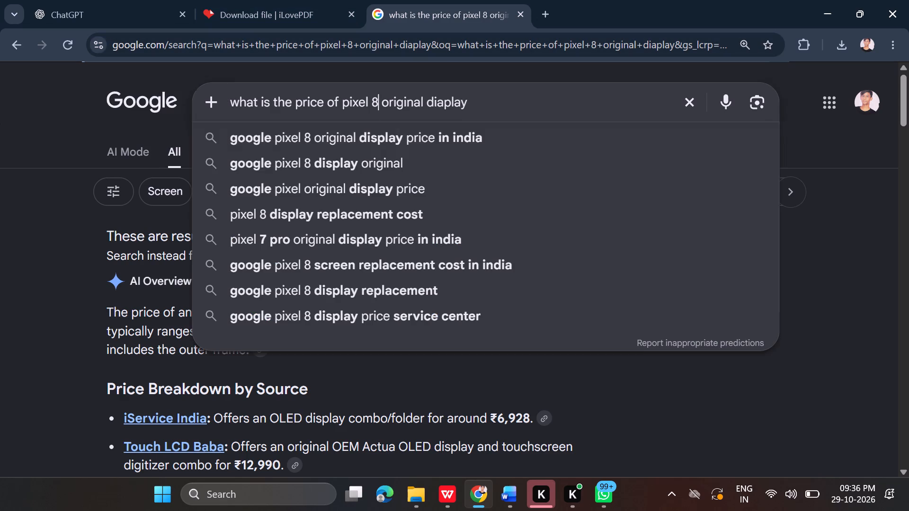
key(BackSpace)
key(BackSpace)
key(BackSpace)
key(BackSpace)
key(BackSpace)
key(BackSpace)
key(BackSpace)
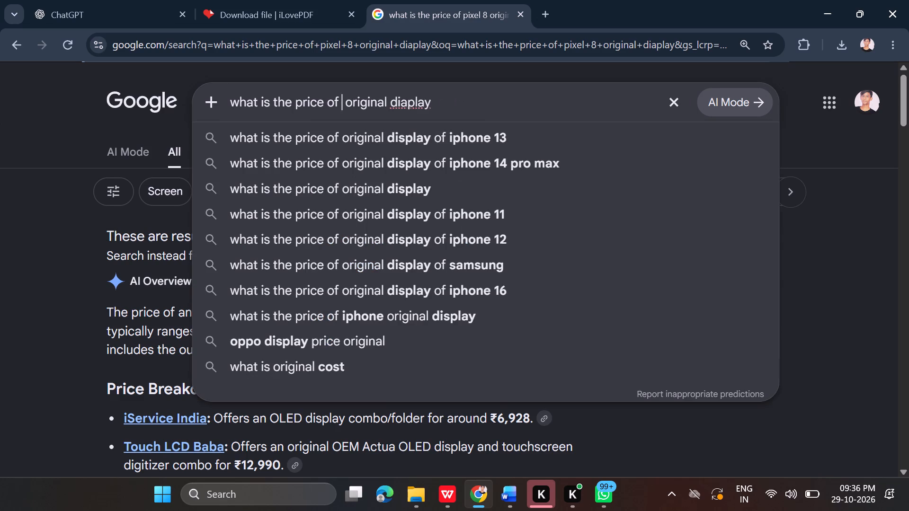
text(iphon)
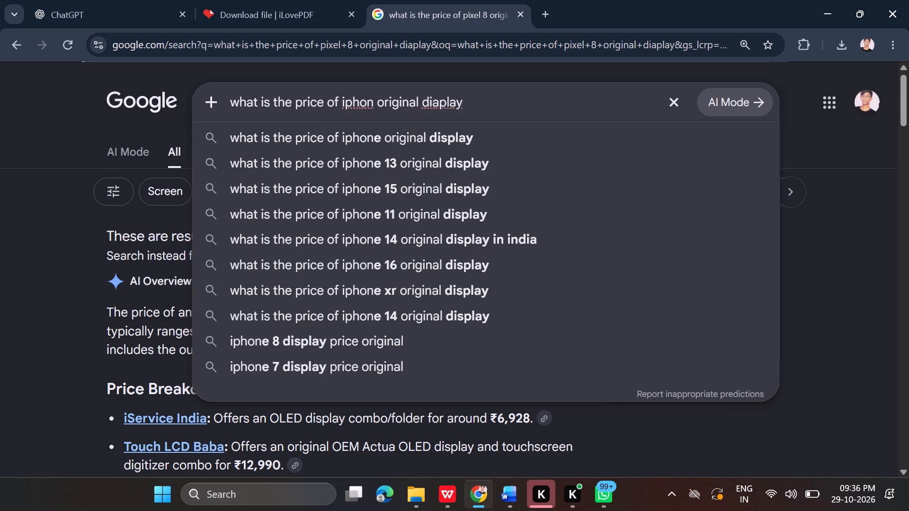
Complete the Google query as "what is the price of iphone 15 original diaplay", check the price results, and close the search tab.
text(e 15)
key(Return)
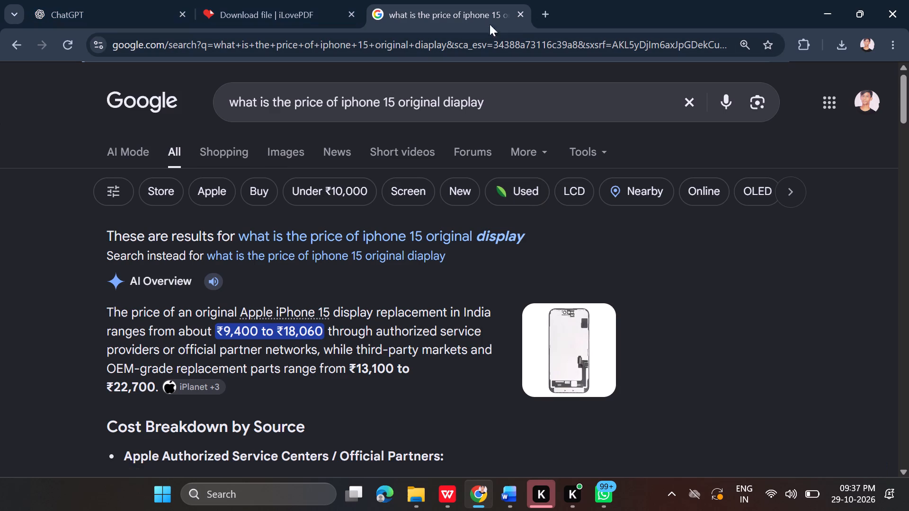
click(519, 18)
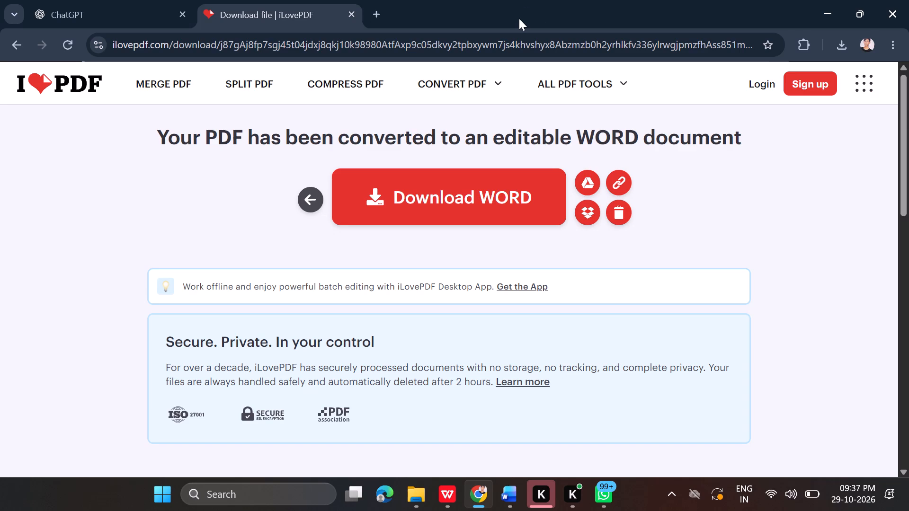
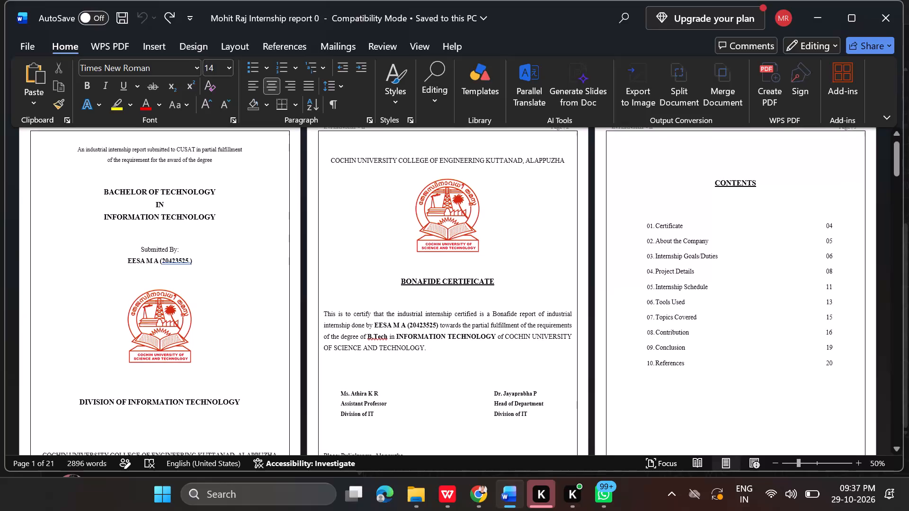
Examine the overall page layout of the internship report in Word, from the cover through the Tools Used section.
scroll(488, 354, down, 1)
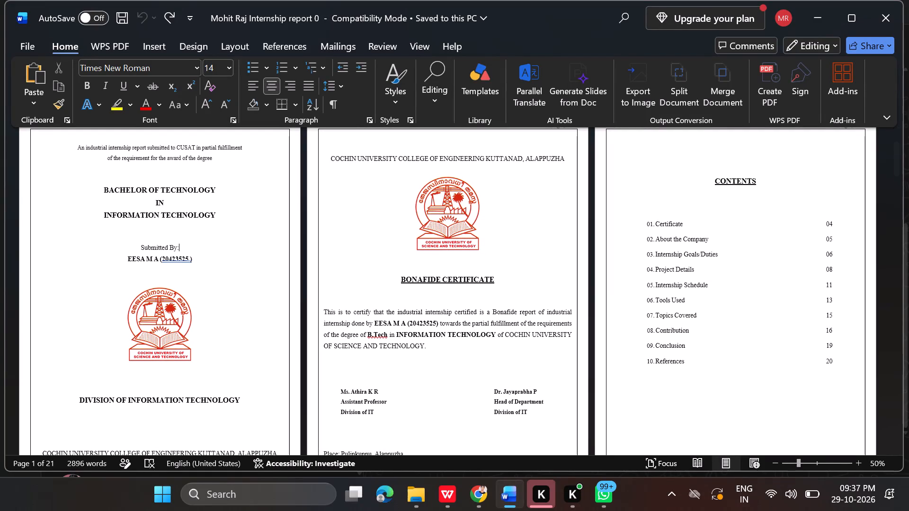
scroll(488, 354, down, 1)
ctrl+scroll(488, 354, down, 3)
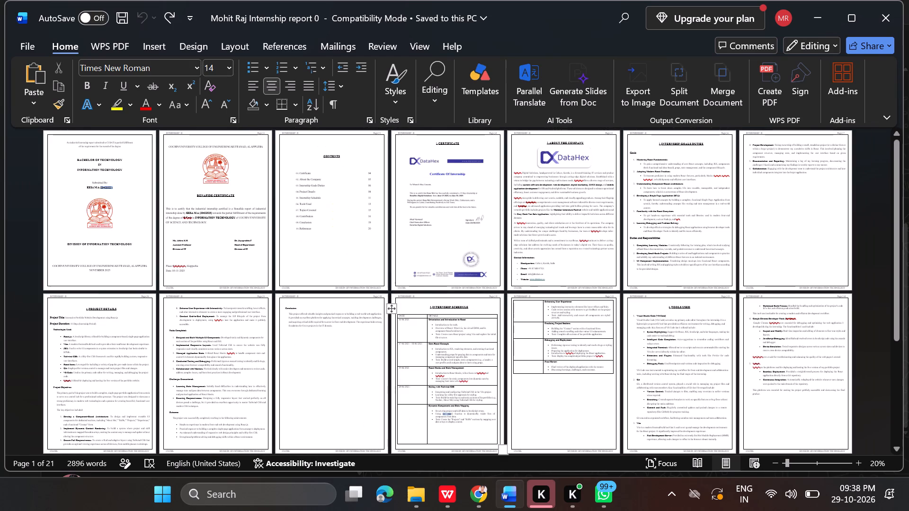
Copy the entire cover page content of the college-format internship report, from the opening line to the college name and date.
drag(119, 275, 103, 215)
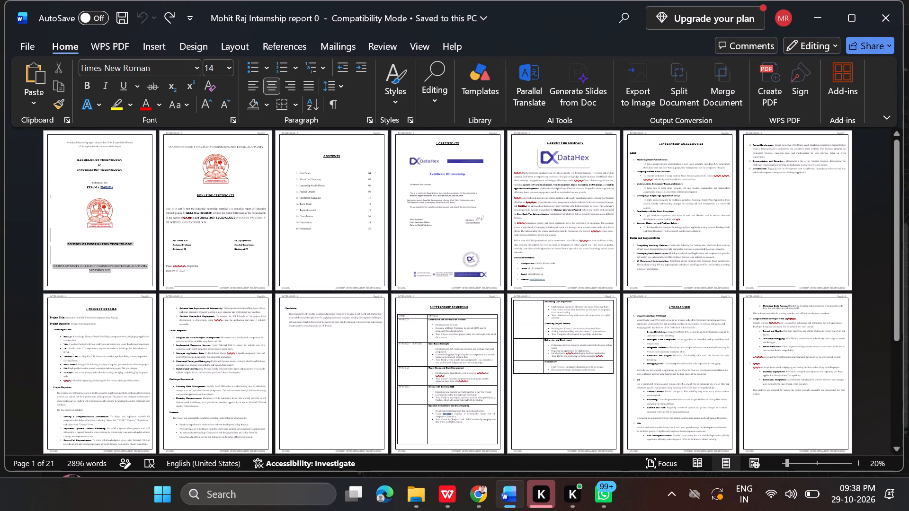
drag(103, 215, 62, 145)
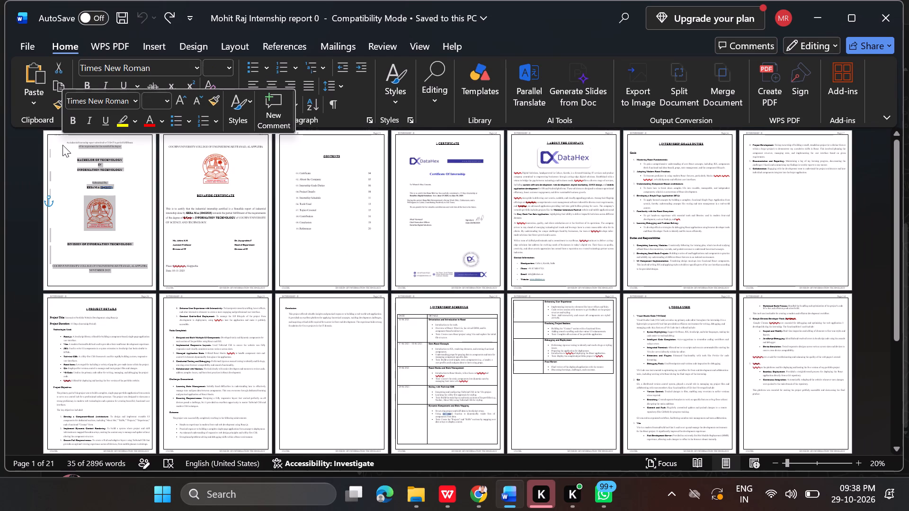
key(shift+Up)
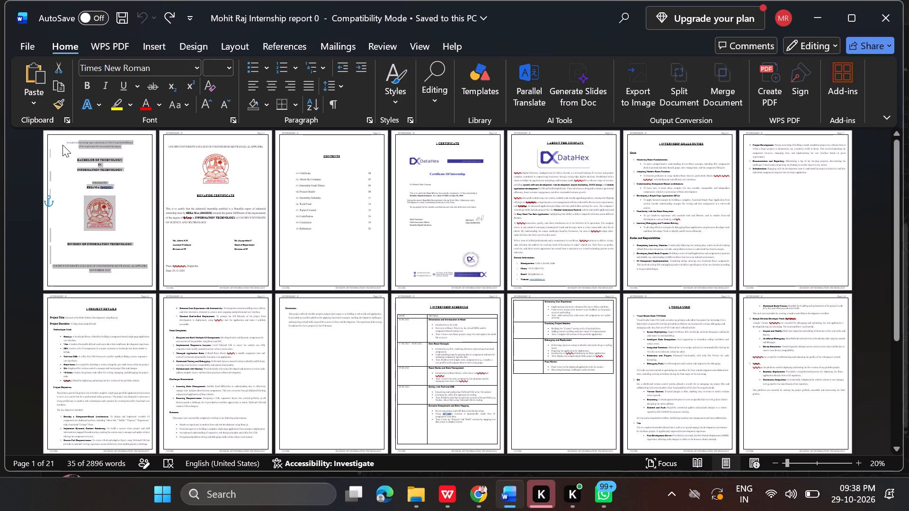
click(103, 188)
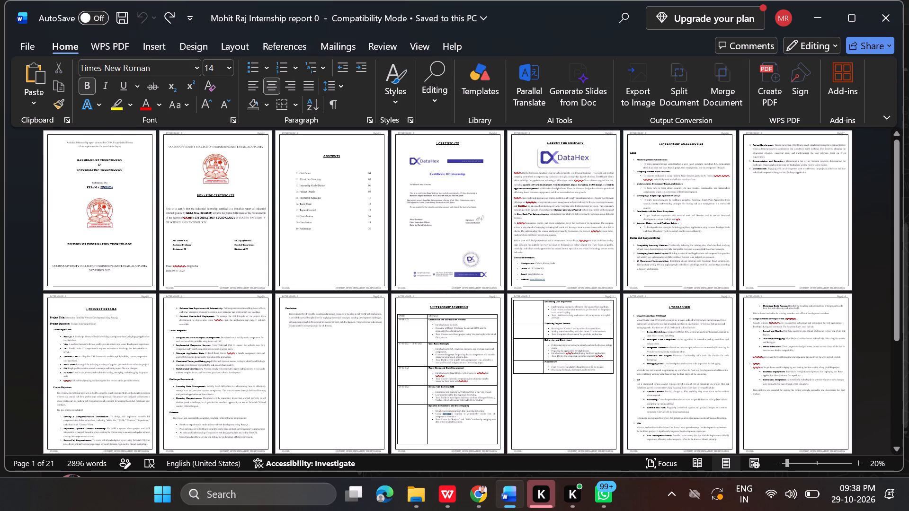
drag(62, 141, 152, 305)
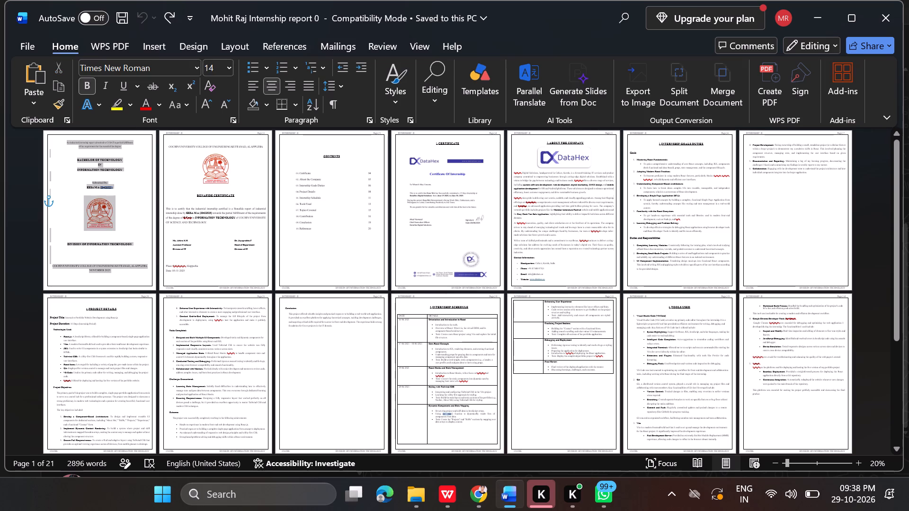
drag(152, 305, 130, 275)
key(ctrl+c)
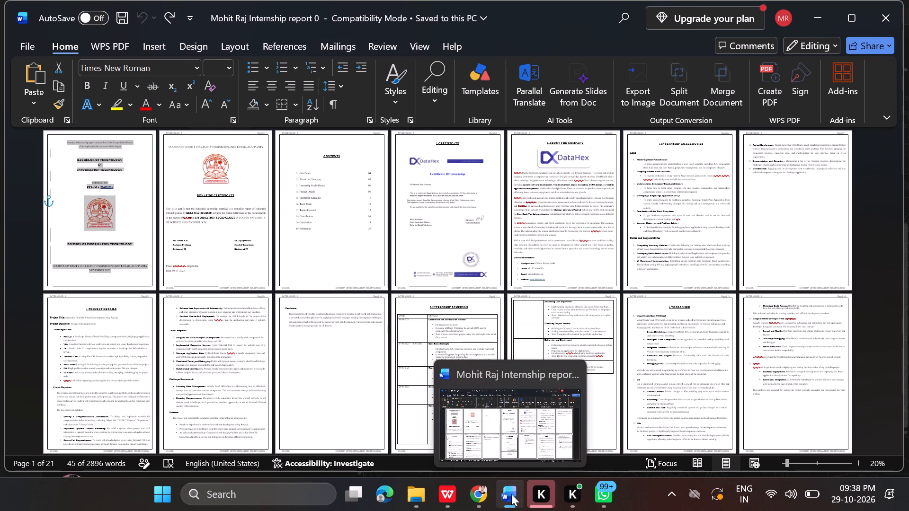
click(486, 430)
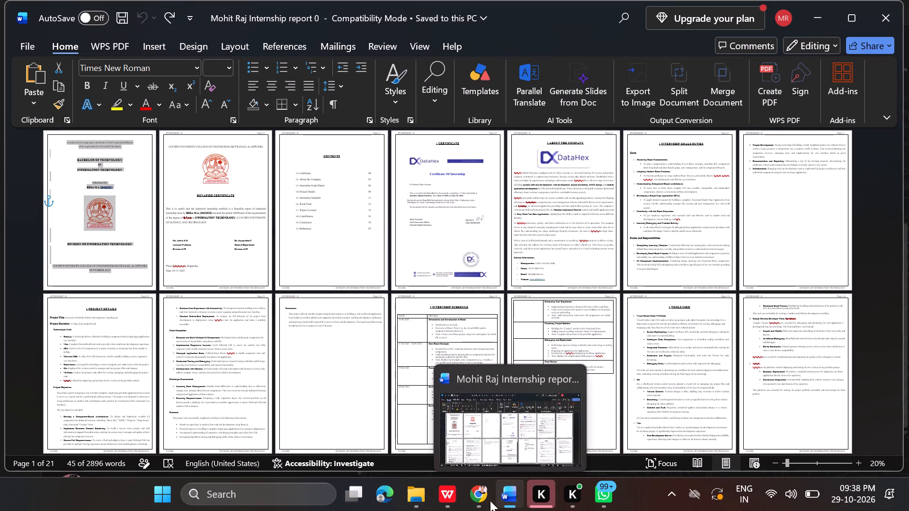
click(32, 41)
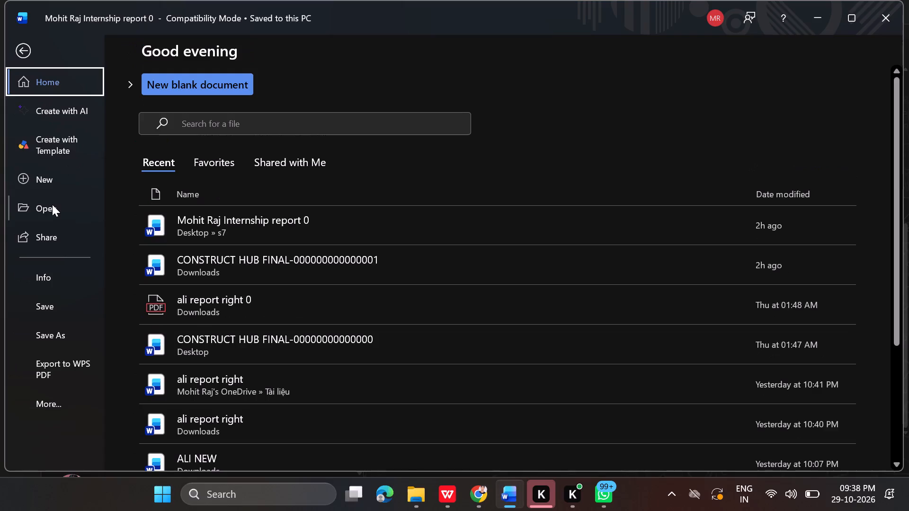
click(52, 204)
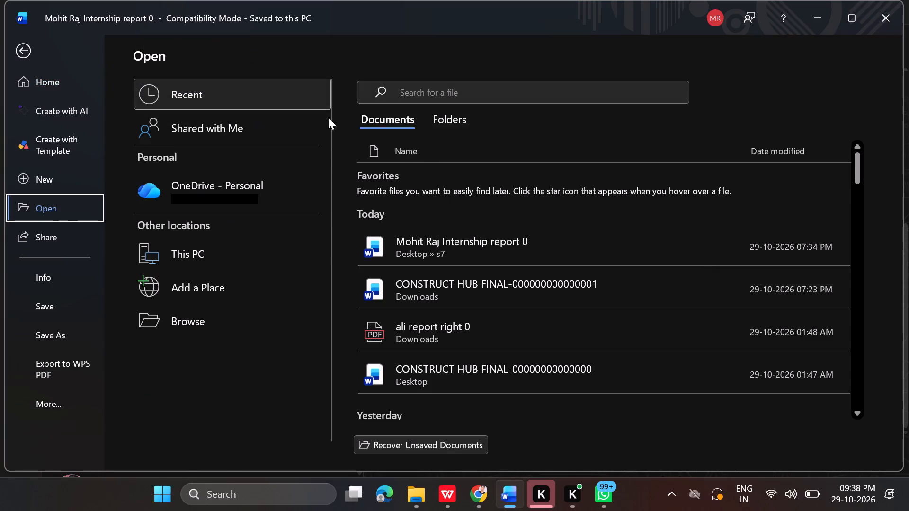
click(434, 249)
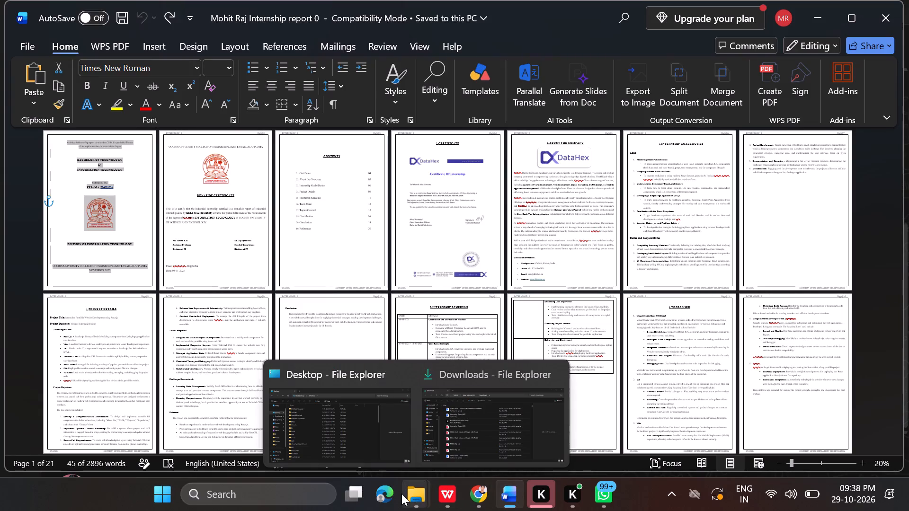
Open a read-only copy of the Internship Report100 Word document from the Downloads folder and enable editing on it.
click(15, 46)
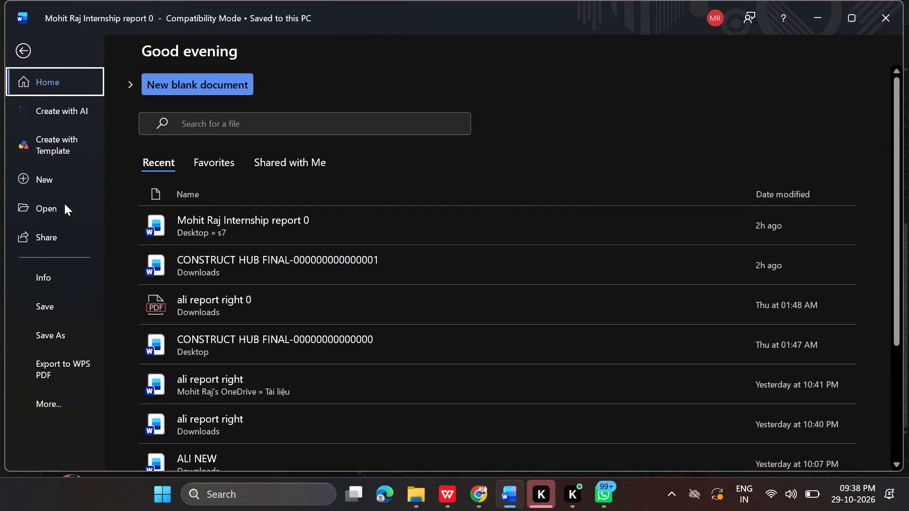
click(64, 203)
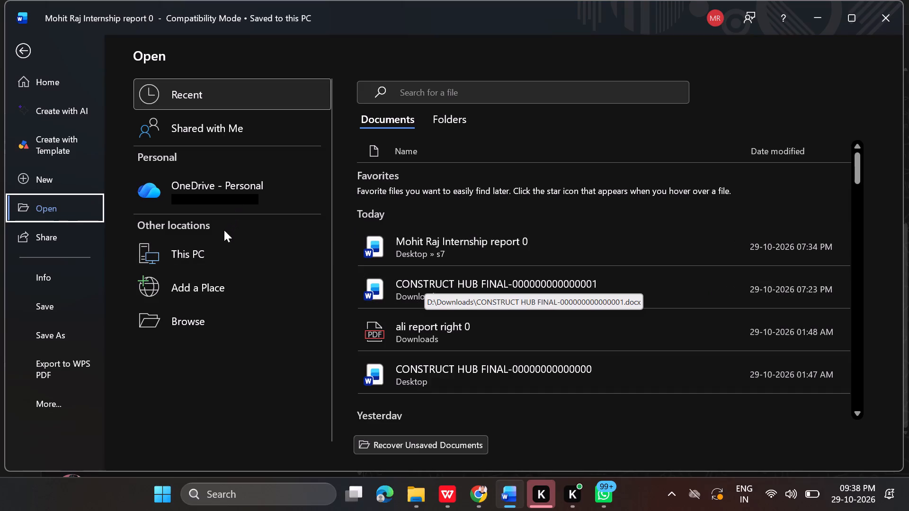
click(219, 248)
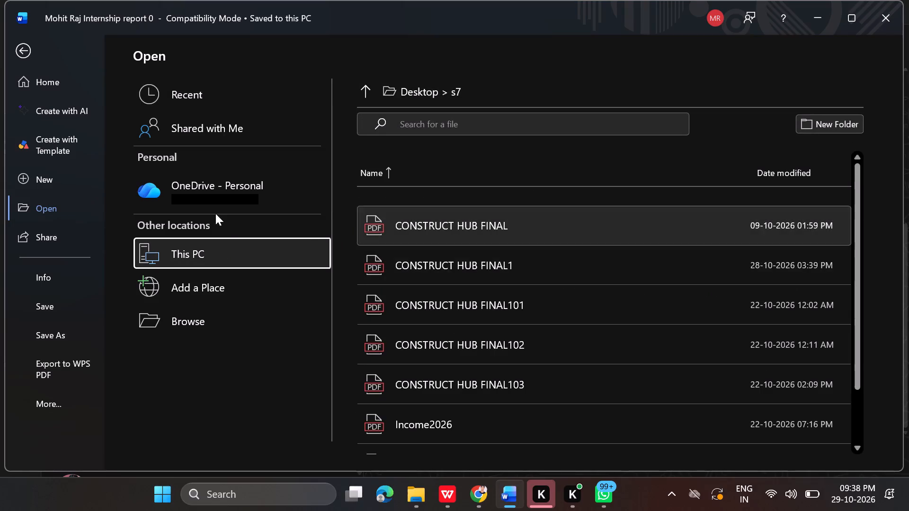
click(440, 89)
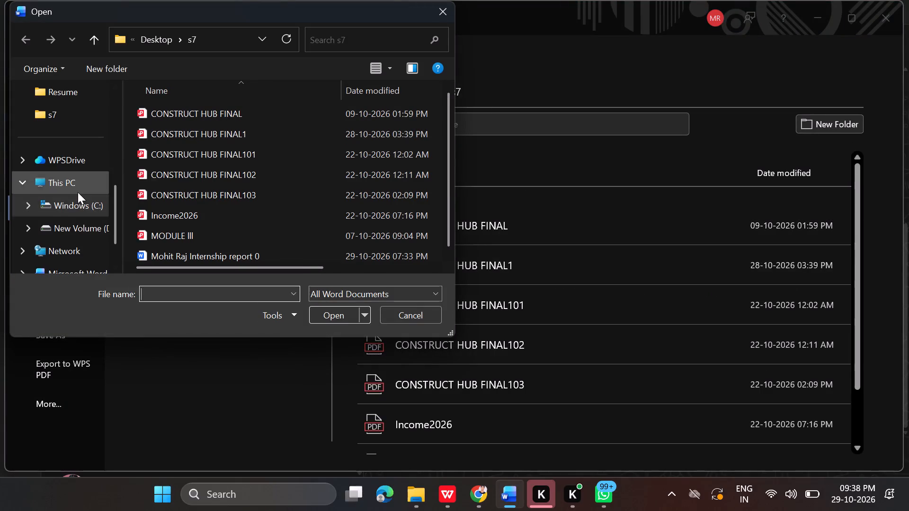
scroll(78, 192, up, 4)
click(79, 186)
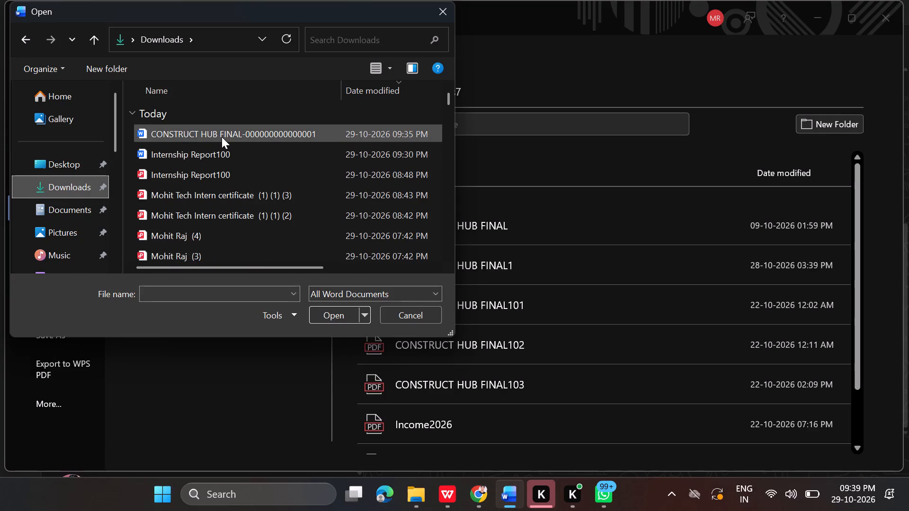
click(222, 151)
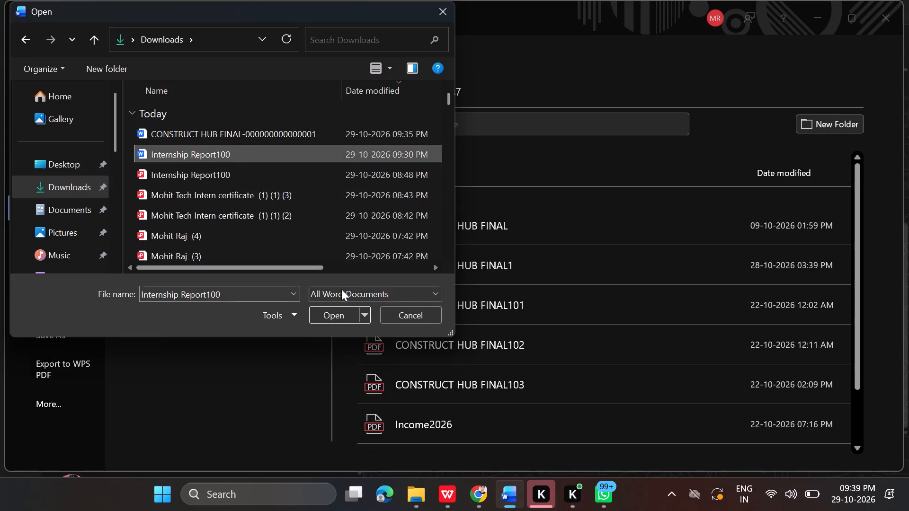
click(340, 309)
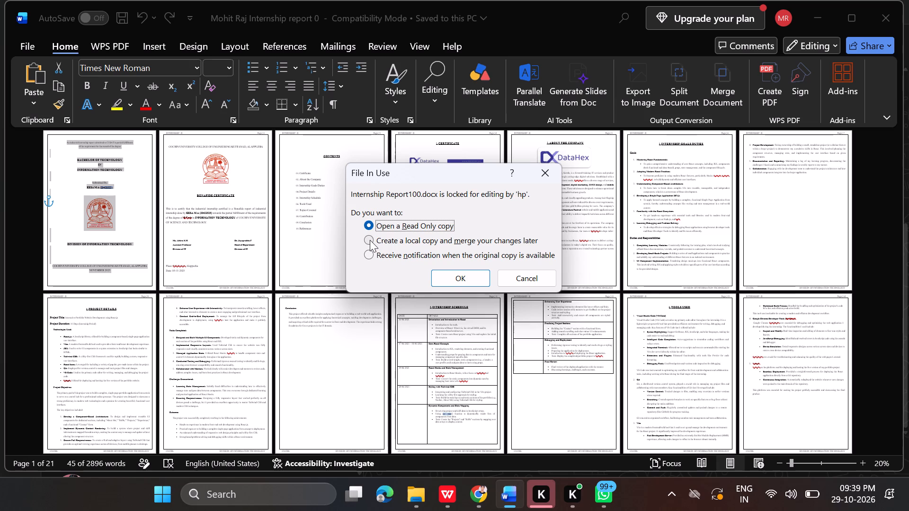
click(450, 280)
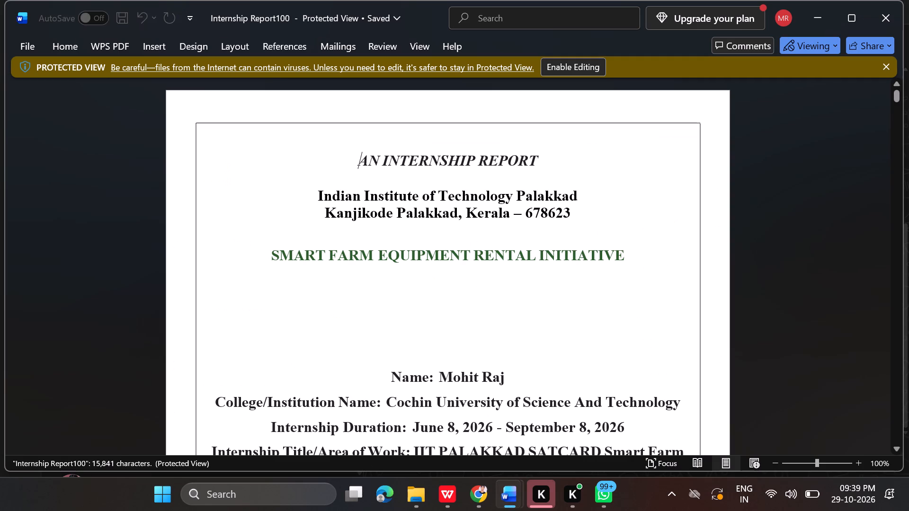
click(582, 70)
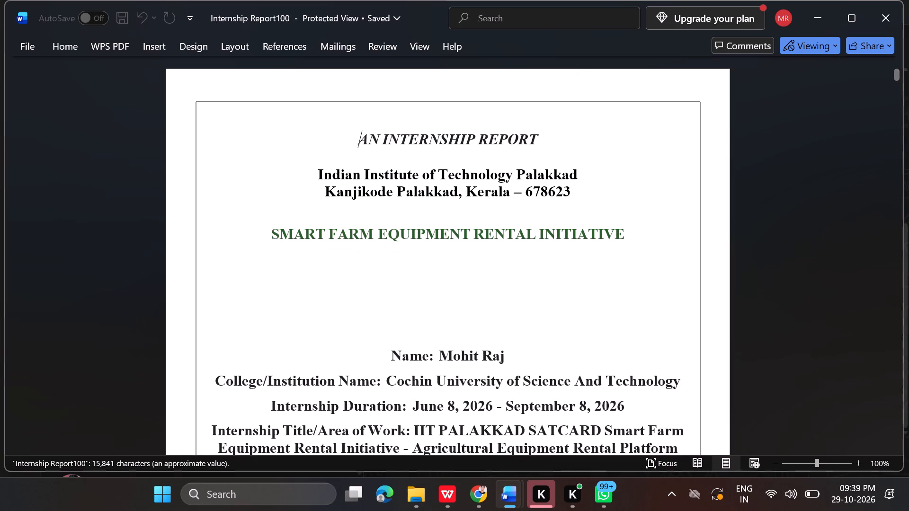
ctrl+scroll(572, 246, down, 2)
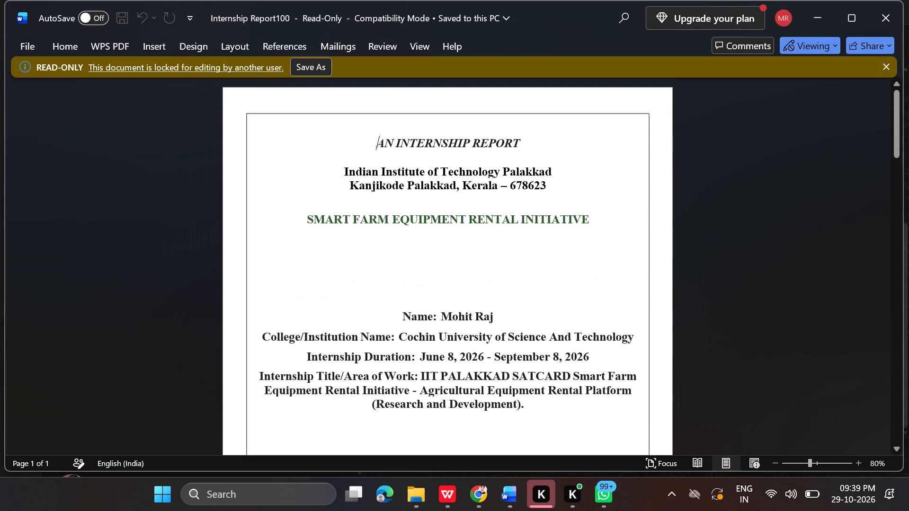
Save the read-only report in Downloads as a Word document named "Internship Report 0", accepting the upgrade to the newest file format.
key(ctrl+s)
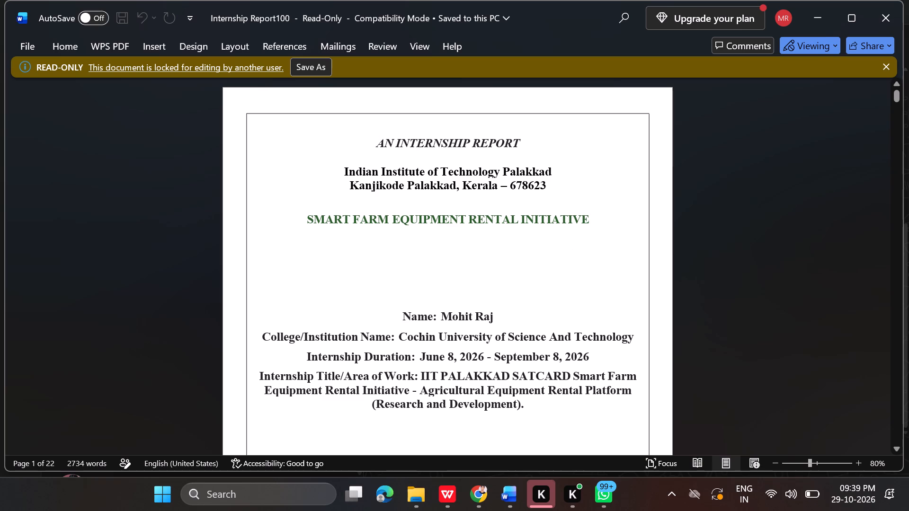
click(322, 69)
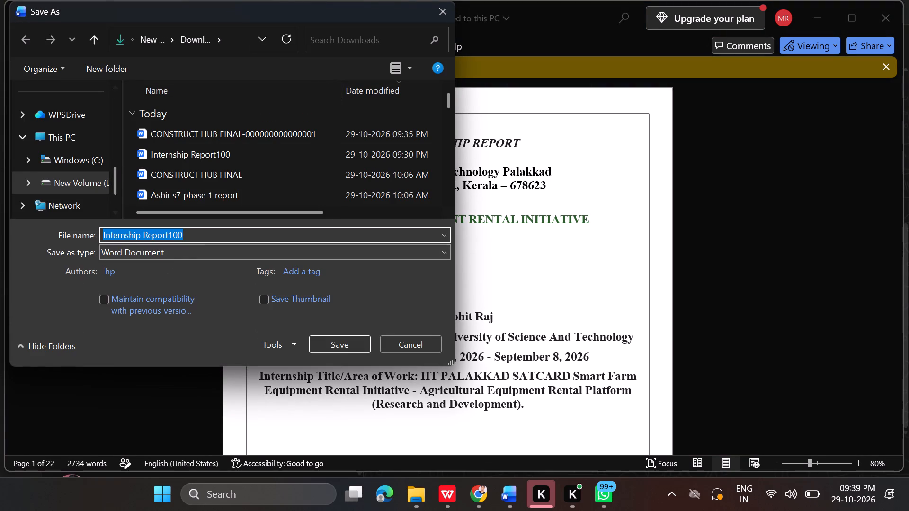
click(207, 237)
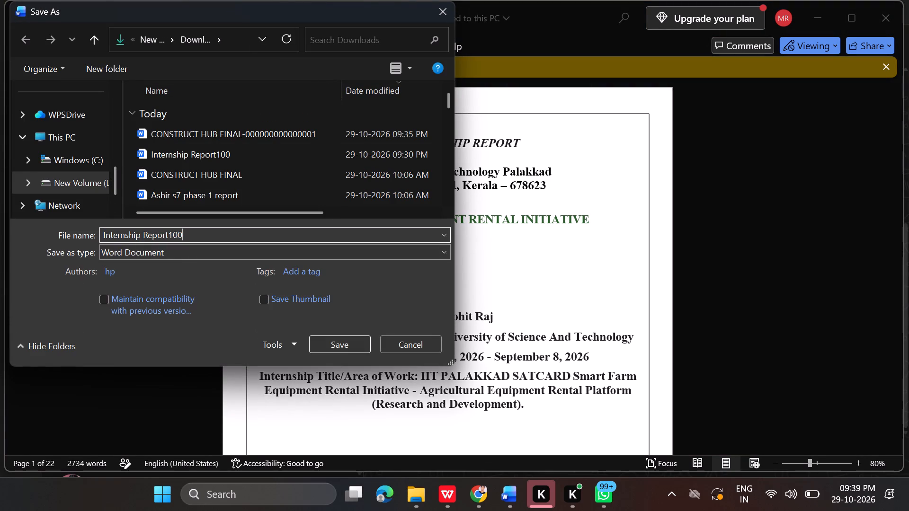
key(0)
key(BackSpace)
key(BackSpace)
key(BackSpace)
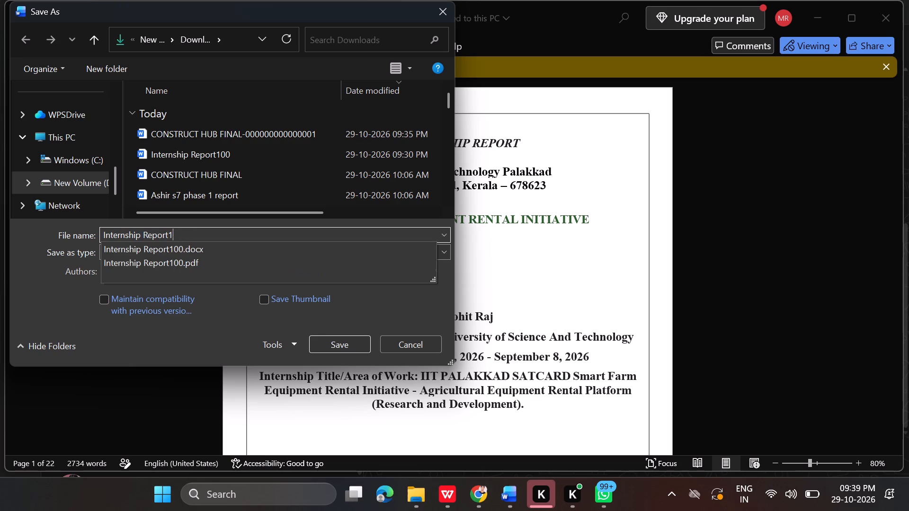
key(BackSpace)
key(space)
key(0)
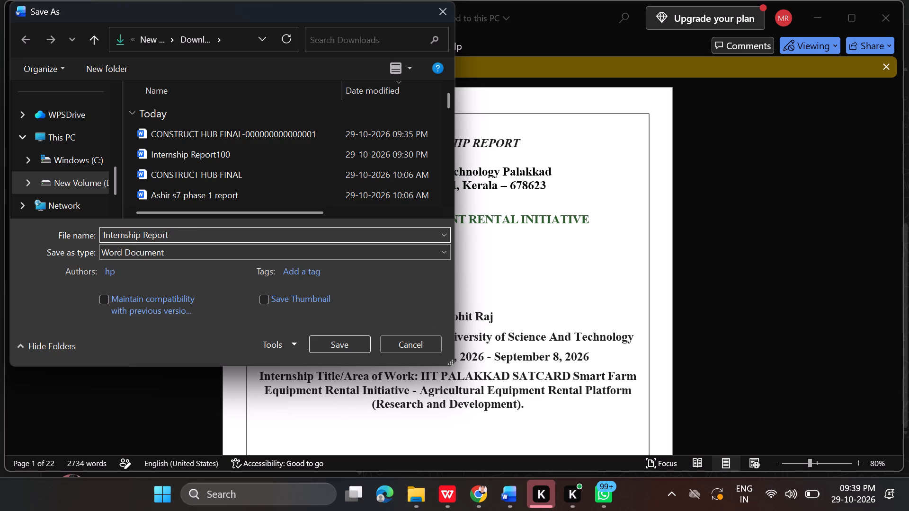
click(349, 348)
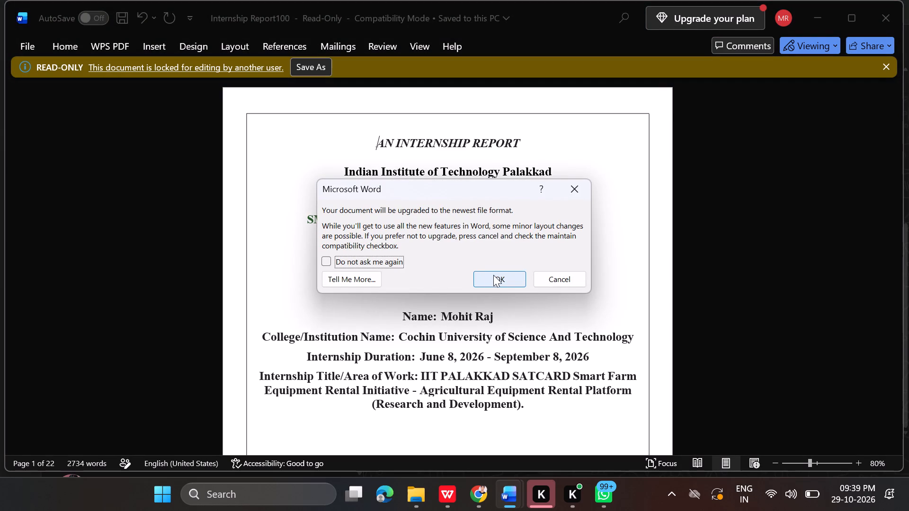
click(494, 276)
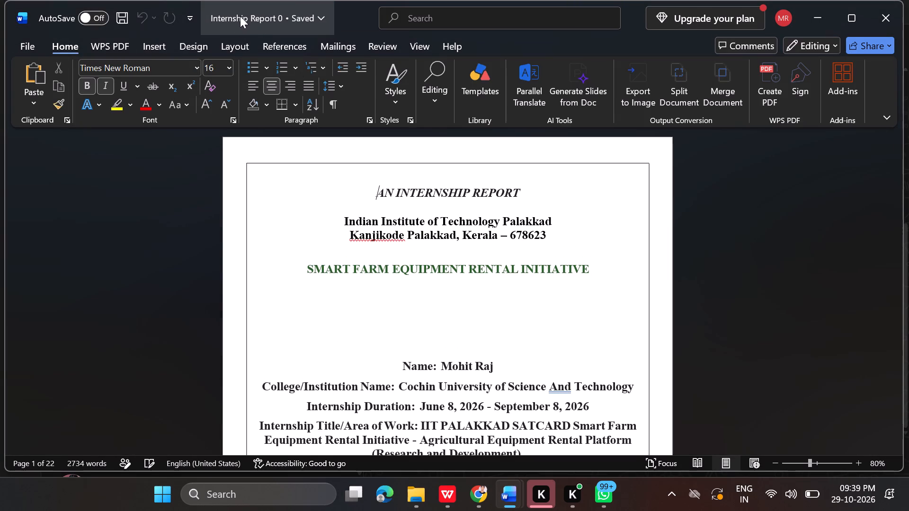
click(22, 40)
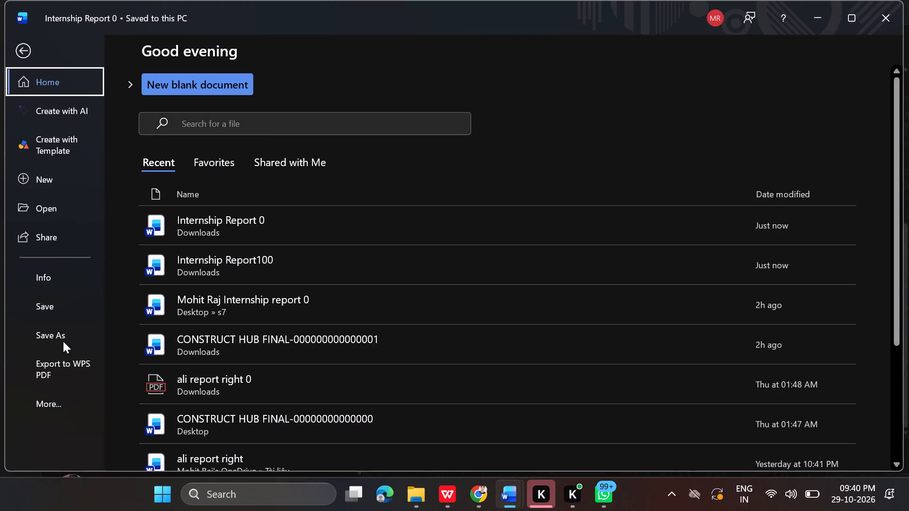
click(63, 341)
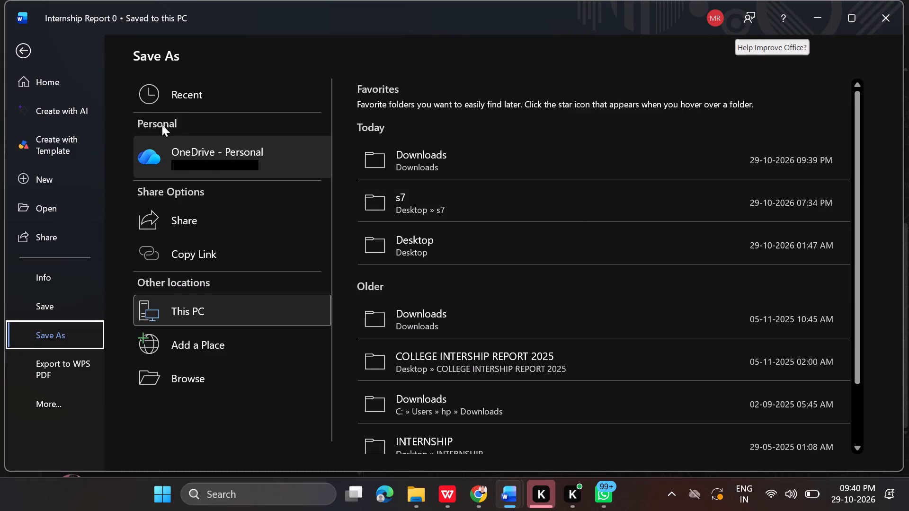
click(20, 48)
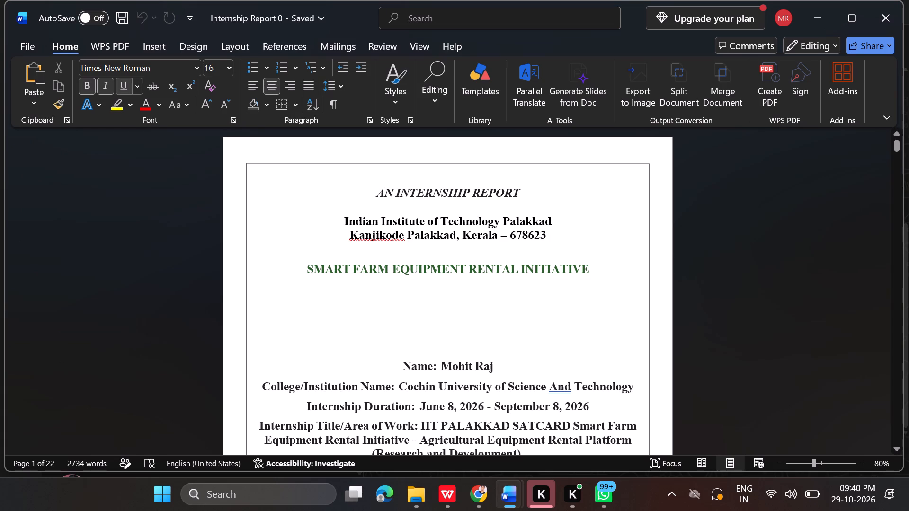
Examine the front pages of Internship Report 0, including the cover, Declaration and Table of Contents, at 40% zoom.
scroll(309, 275, down, 2)
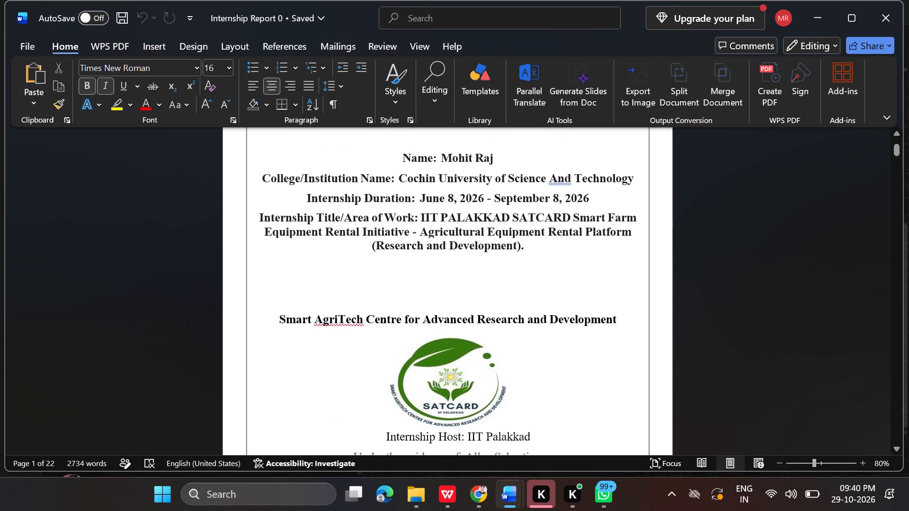
scroll(378, 341, down, 3)
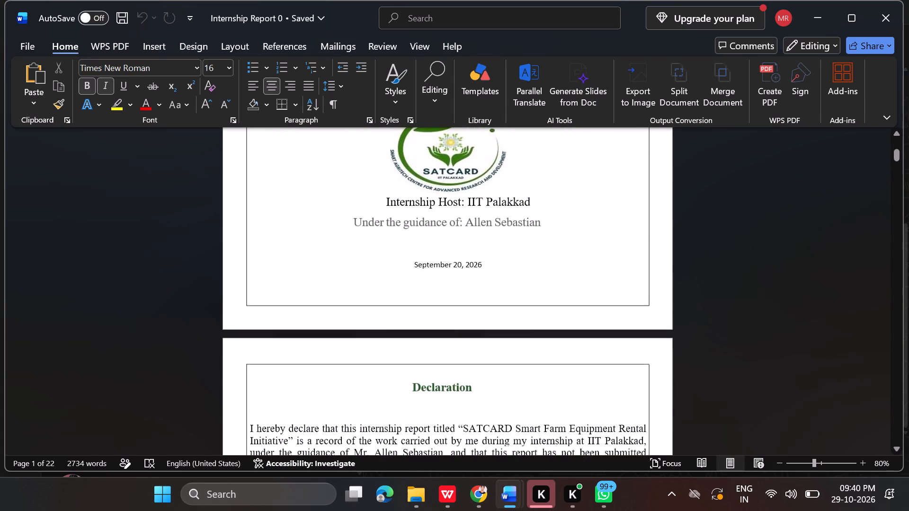
scroll(378, 341, down, 2)
scroll(378, 341, up, 1)
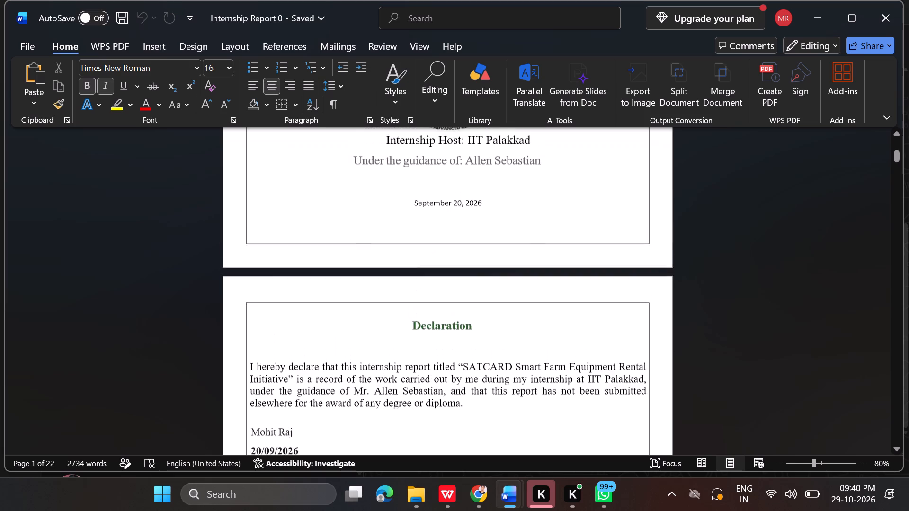
ctrl+scroll(378, 341, down, 4)
scroll(378, 341, up, 3)
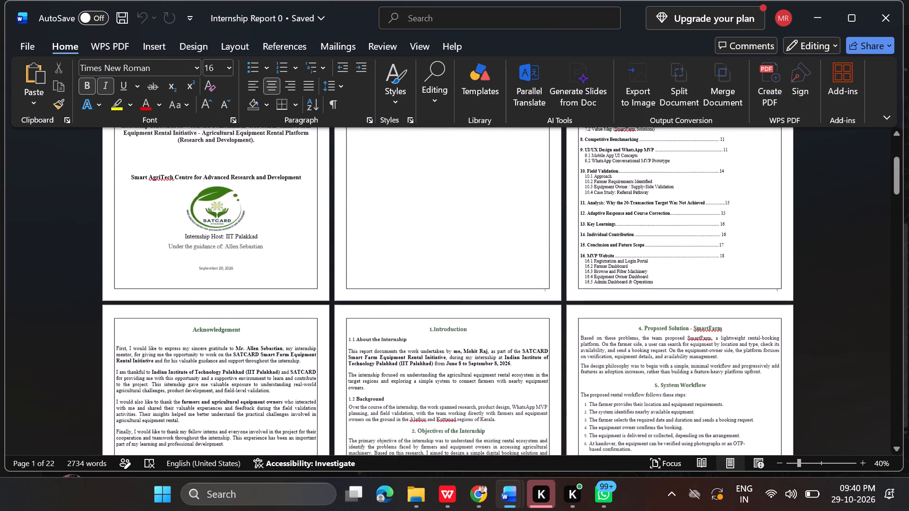
scroll(378, 341, up, 3)
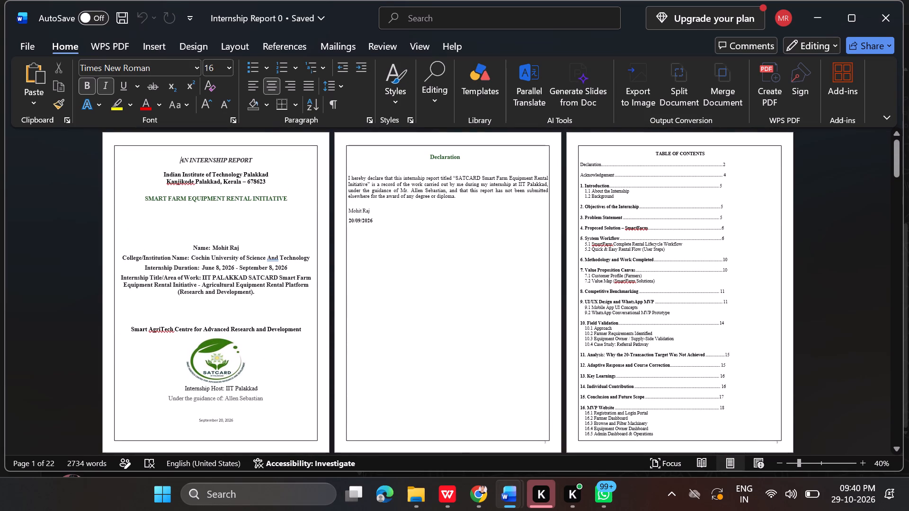
Switch back to the college-format internship report and select its entire cover page content.
key(alt+Tab)
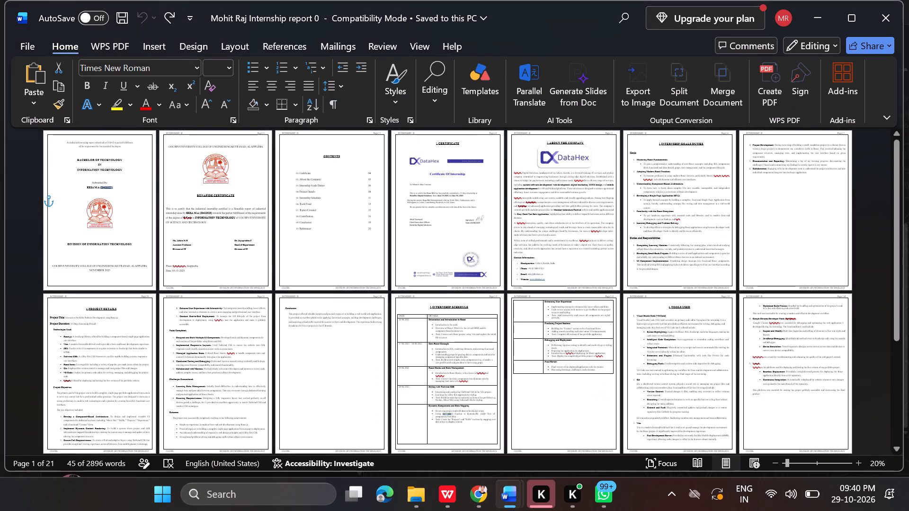
click(134, 278)
drag(134, 278, 62, 140)
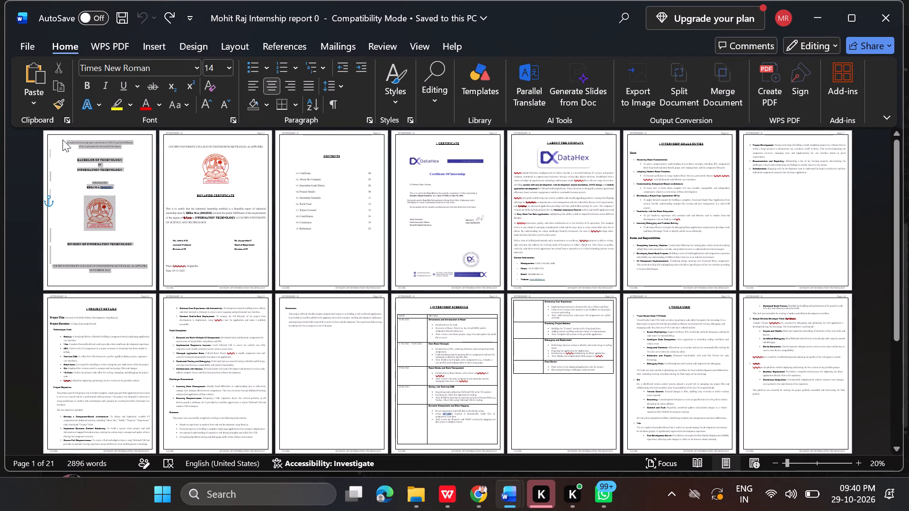
Copy the selected college-format cover page and paste it over the entire cover page content of Internship Report 0.
drag(62, 140, 62, 140)
key(ctrl+c)
key(alt+Tab)
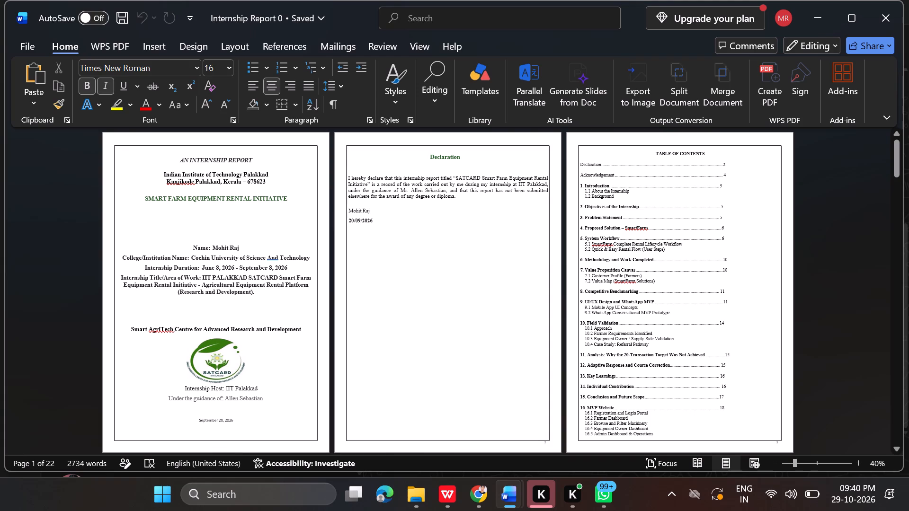
drag(289, 420, 212, 205)
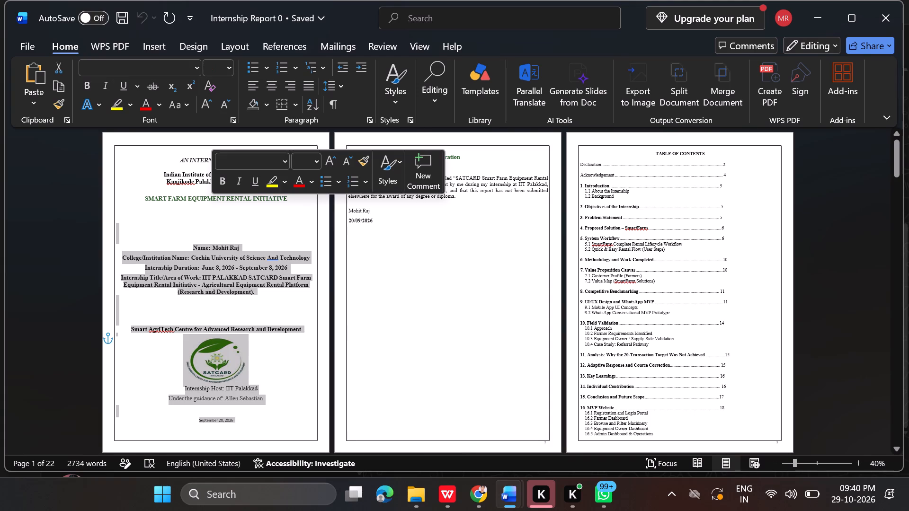
click(291, 415)
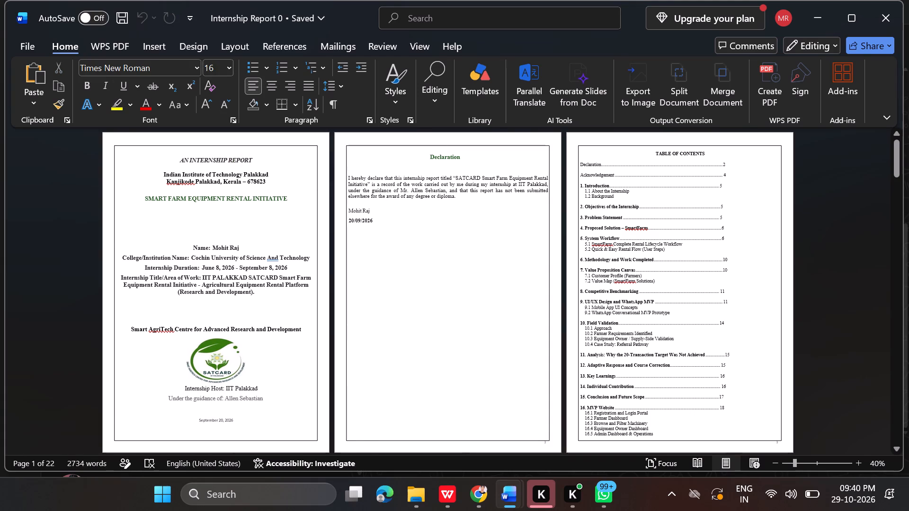
drag(278, 421, 175, 170)
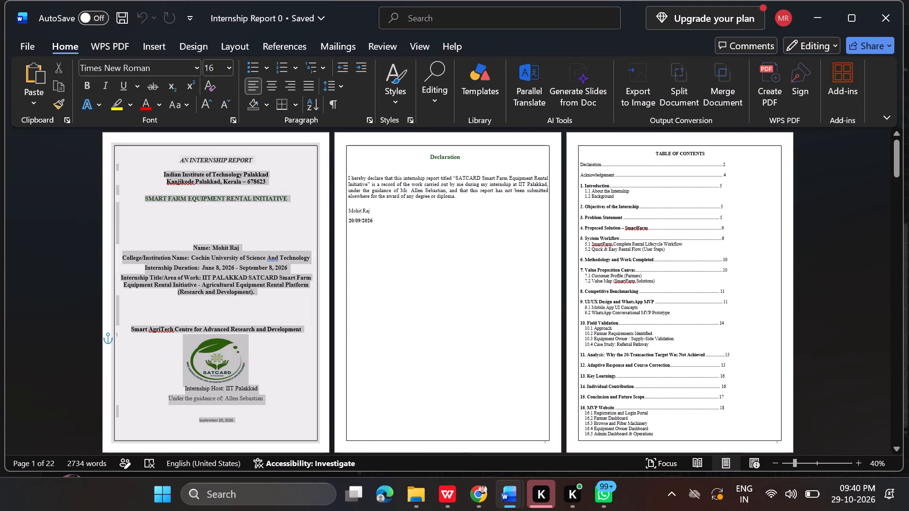
drag(175, 170, 175, 161)
key(ctrl+v)
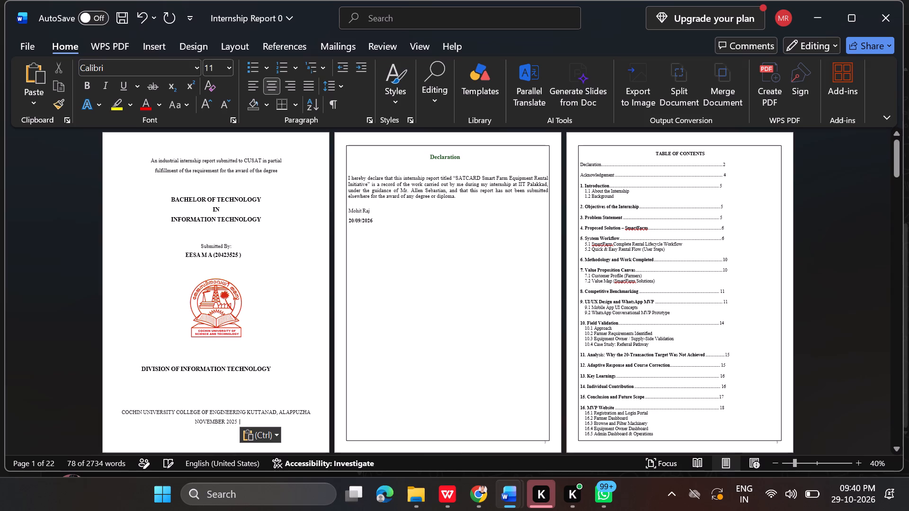
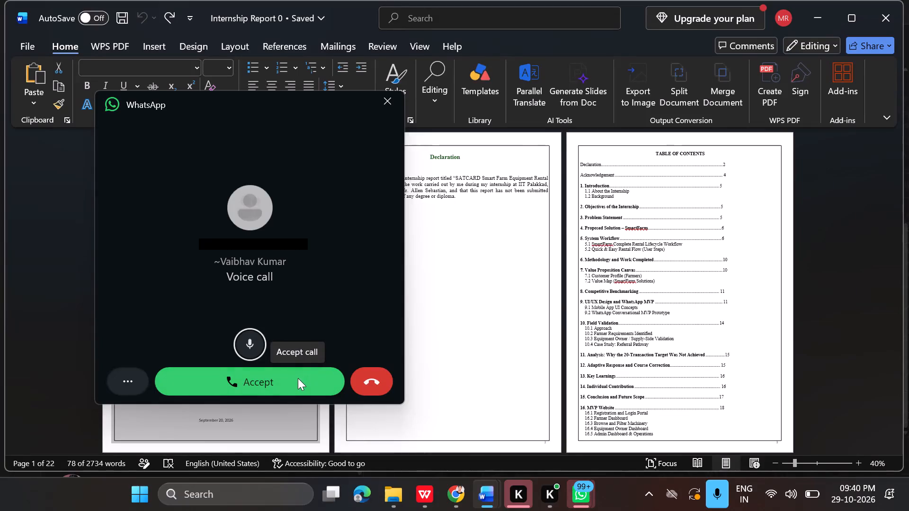
Accept the incoming WhatsApp voice call.
click(298, 378)
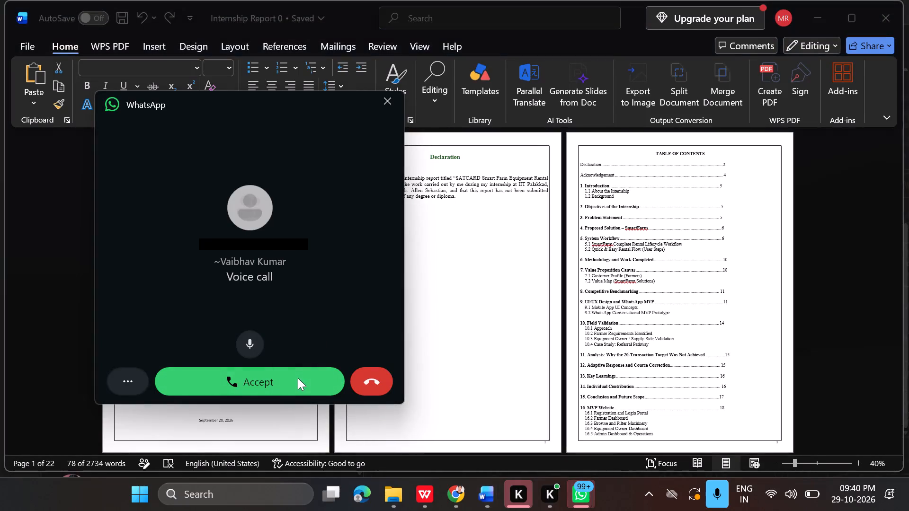
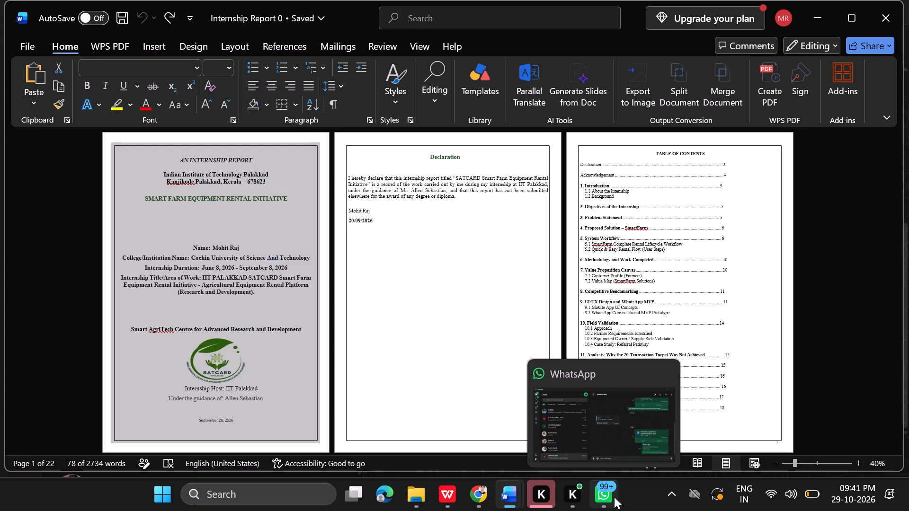
Clear the cover page selection and place the cursor after the date at the end of the Declaration page.
click(297, 373)
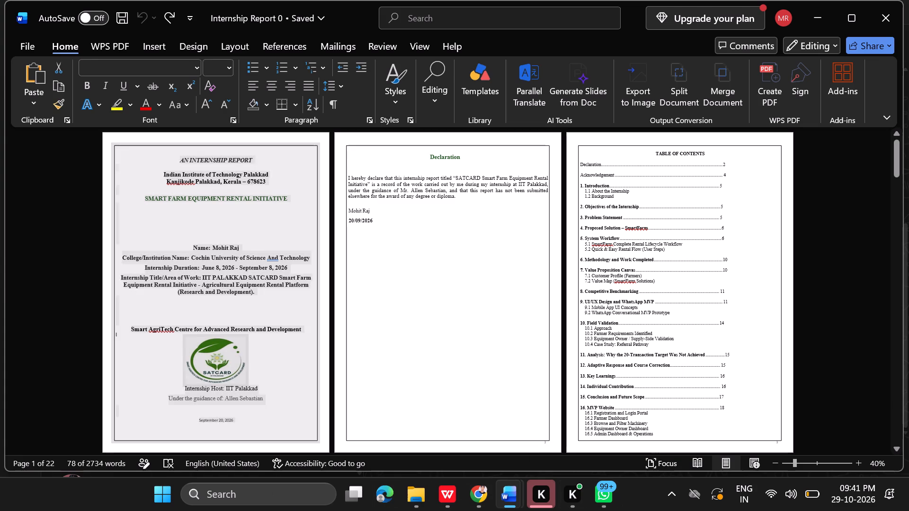
click(419, 374)
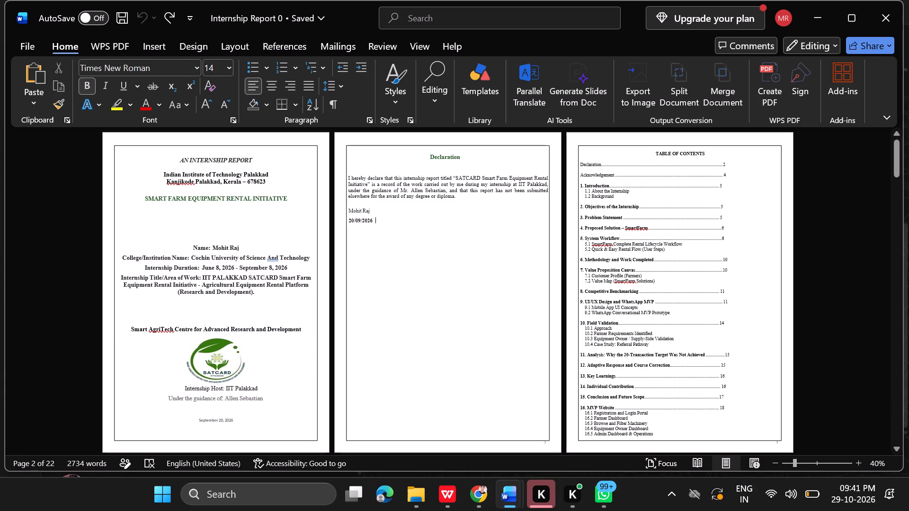
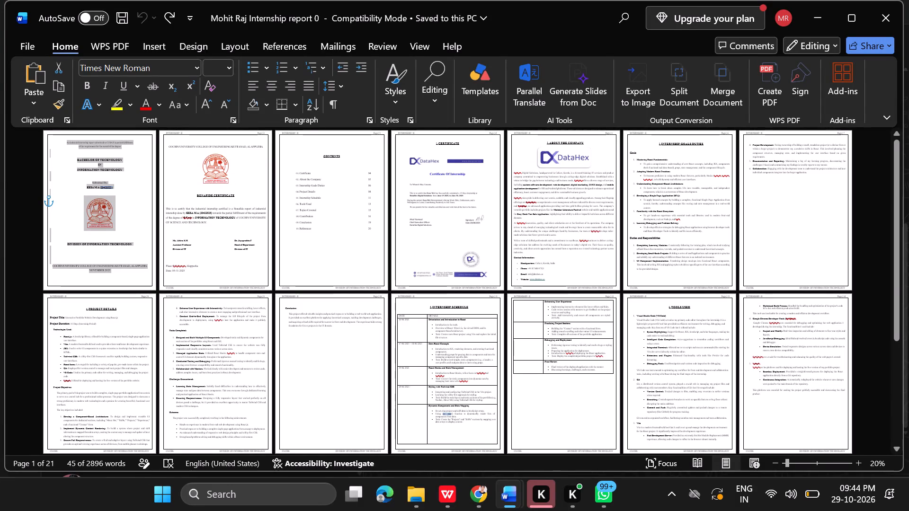
Switch to Internship Report 0 and delete all content on its cover page, including the AN INTERNSHIP REPORT heading and SATCARD logo.
click(129, 281)
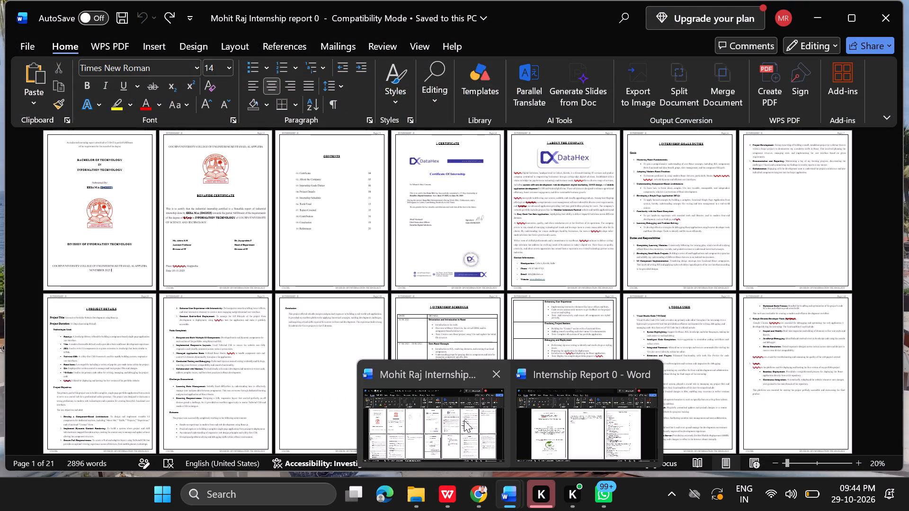
click(550, 416)
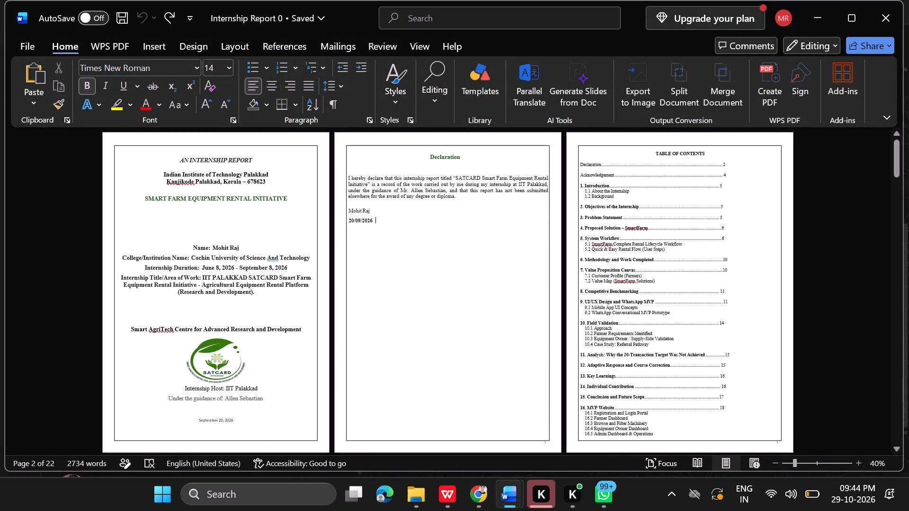
drag(244, 423, 173, 151)
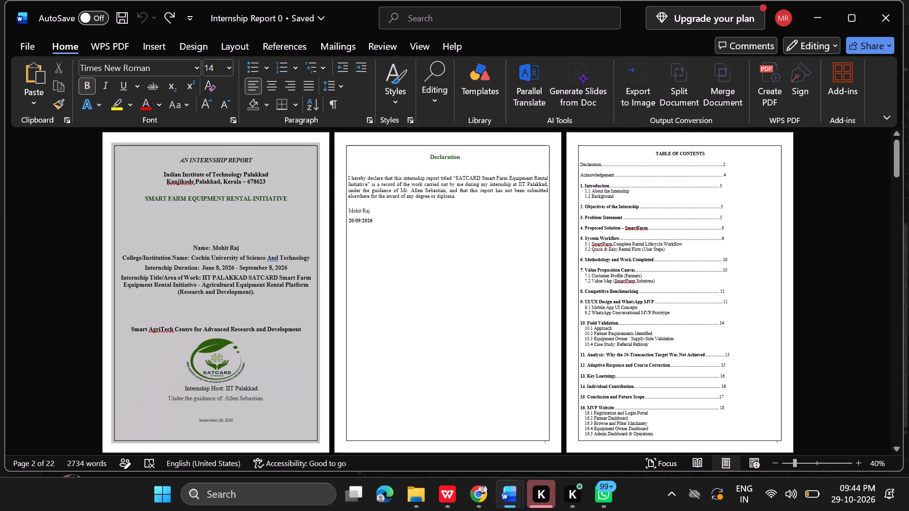
drag(173, 151, 180, 165)
drag(180, 165, 194, 166)
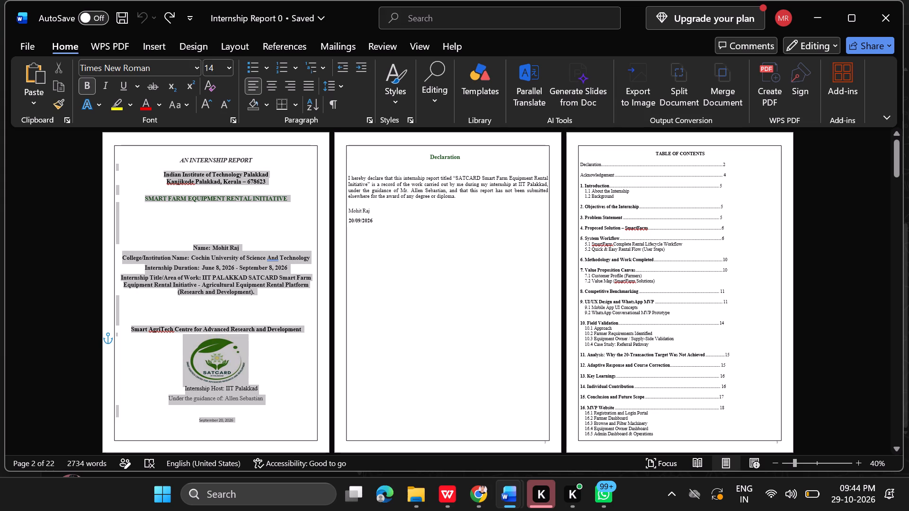
drag(194, 166, 185, 168)
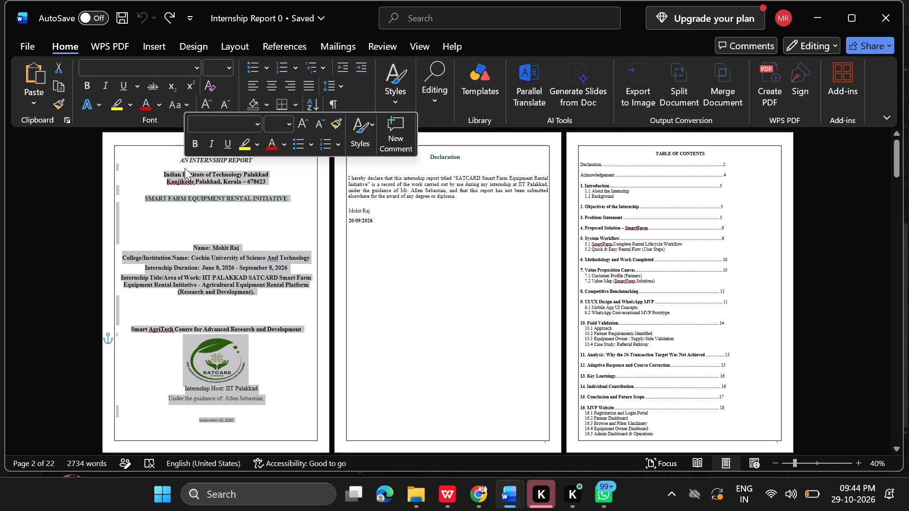
key(BackSpace)
key(BackSpace)
key(BackSpace)
key(BackSpace)
key(BackSpace)
key(BackSpace)
key(BackSpace)
key(BackSpace)
key(BackSpace)
key(BackSpace)
key(BackSpace)
key(BackSpace)
key(BackSpace)
key(BackSpace)
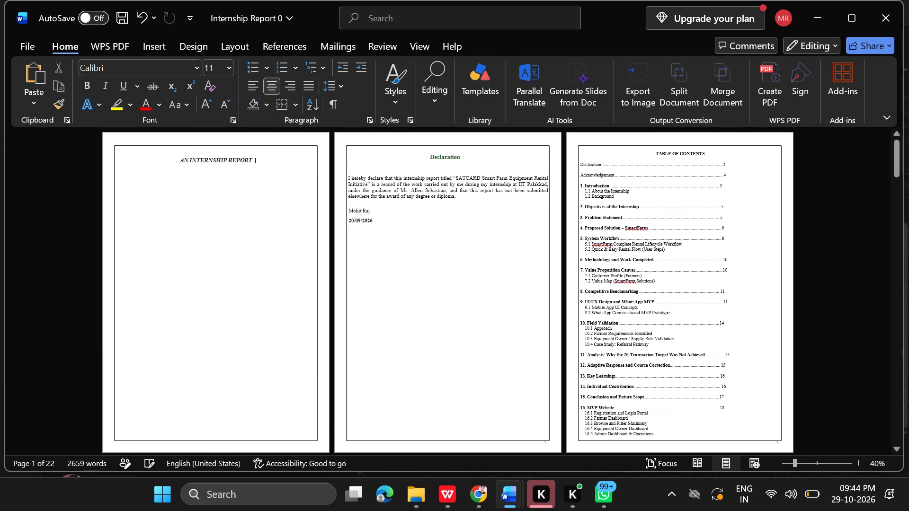
key(BackSpace)
key(BackSpace)
key(BackSpace)
key(BackSpace)
key(BackSpace)
key(BackSpace)
key(BackSpace)
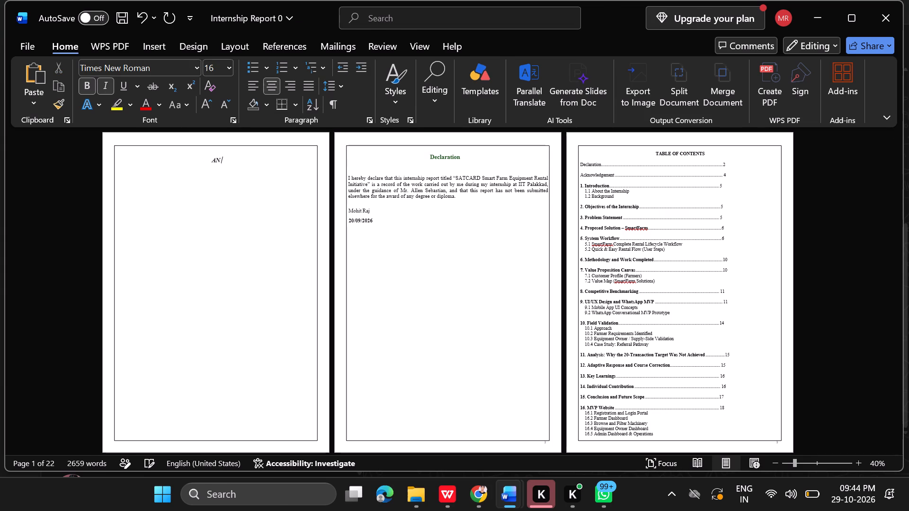
key(BackSpace)
key(BackSpace)
Paste the copied college-format cover page content onto the emptied first page.
key(ctrl+v)
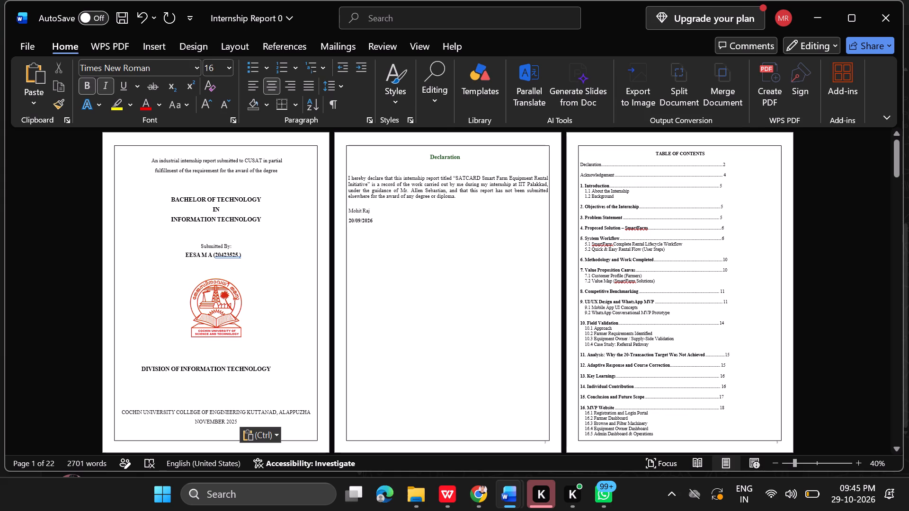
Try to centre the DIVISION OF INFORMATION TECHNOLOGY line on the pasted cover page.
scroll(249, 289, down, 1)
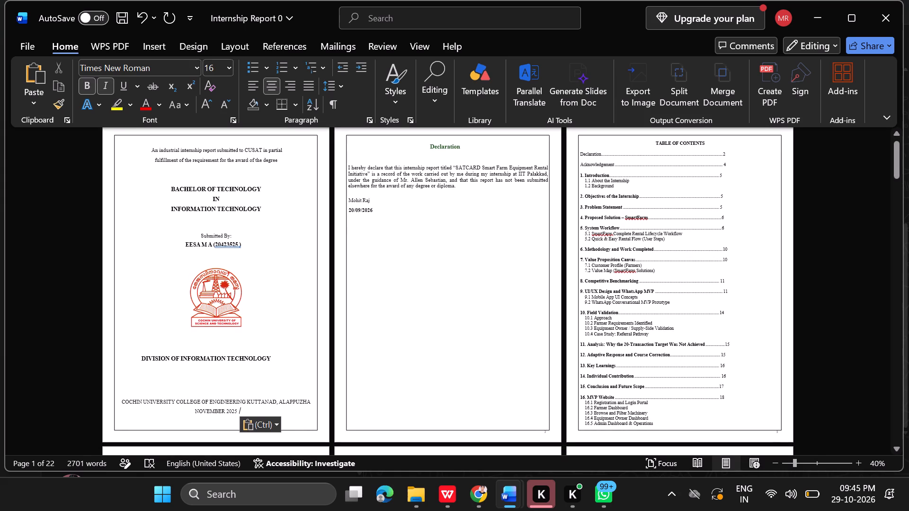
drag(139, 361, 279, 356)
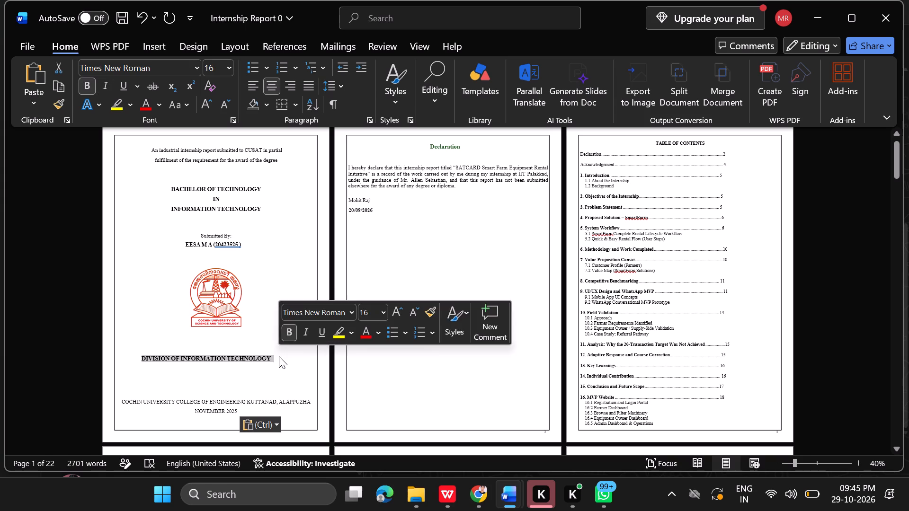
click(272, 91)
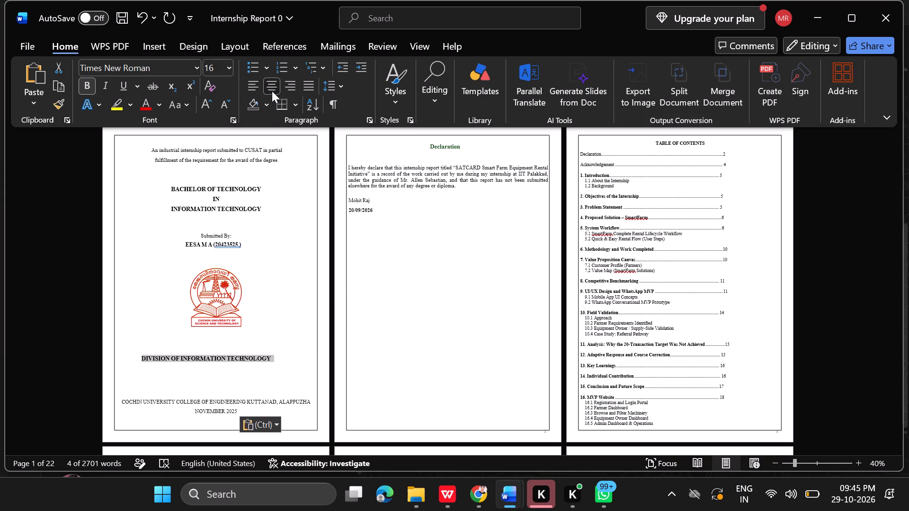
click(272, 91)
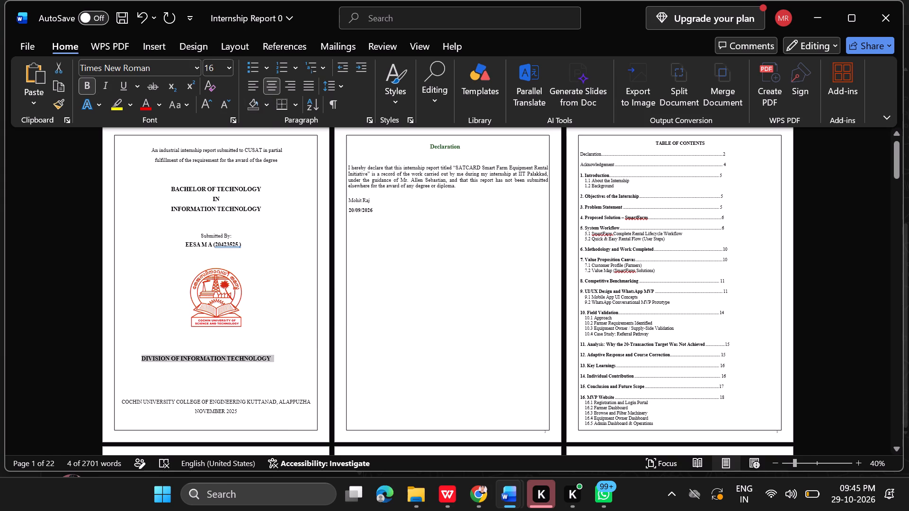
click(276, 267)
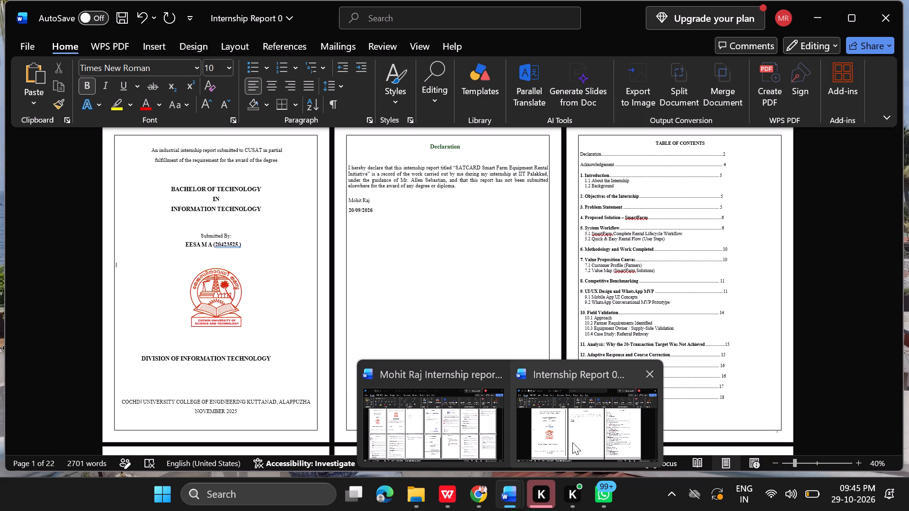
Switch to the college-format internship report and copy the entire Bonafide Certificate page.
click(572, 442)
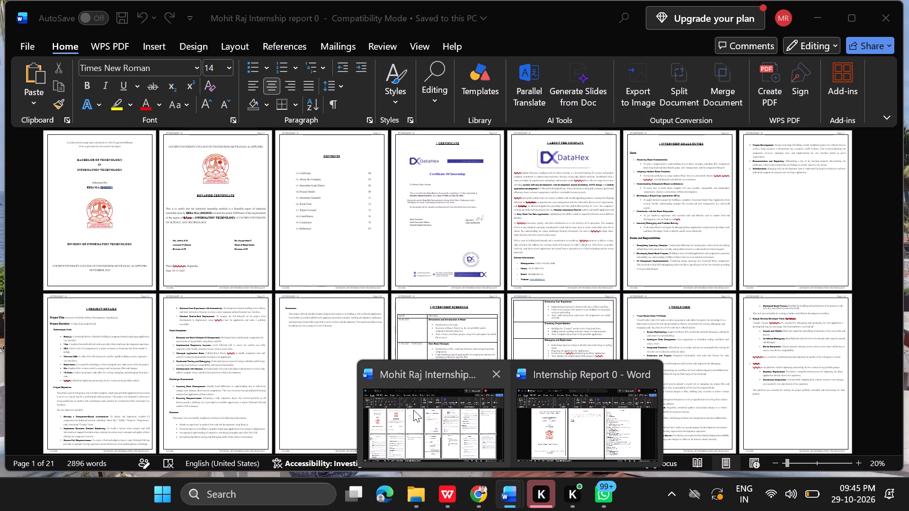
click(412, 409)
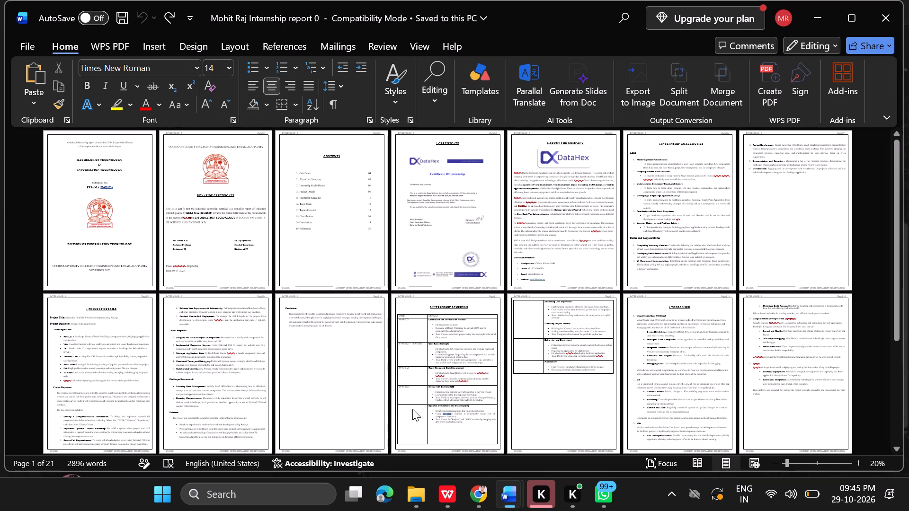
drag(244, 278, 217, 215)
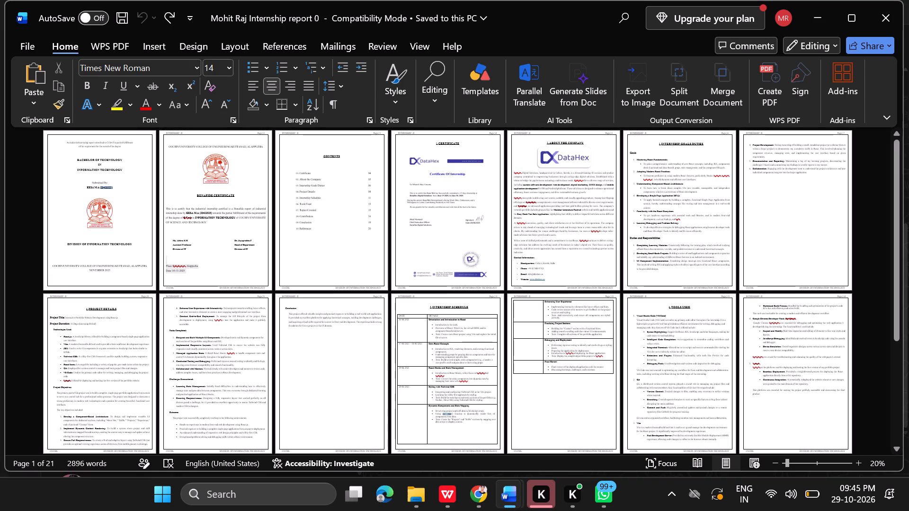
drag(217, 215, 167, 146)
key(ctrl+c)
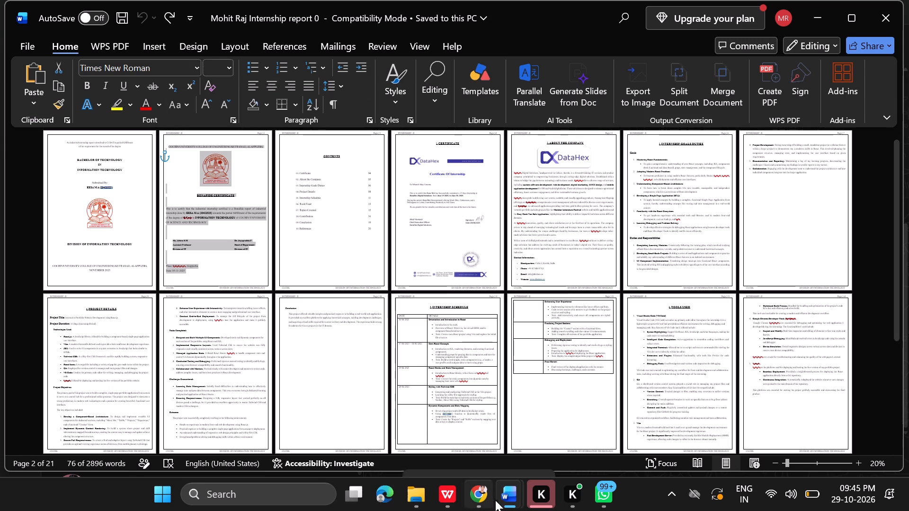
Return to Internship Report 0 and add empty lines below the cover's NOVEMBER 2025 line to start a second page.
click(444, 411)
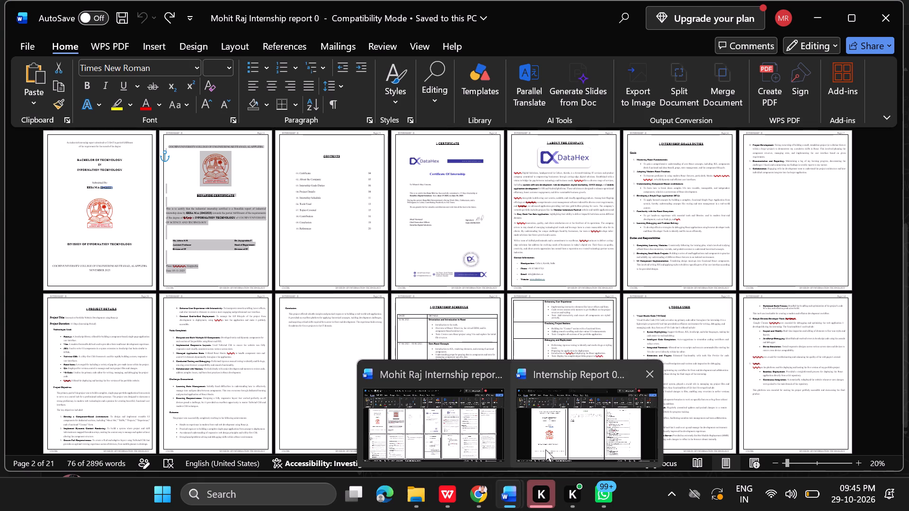
click(559, 436)
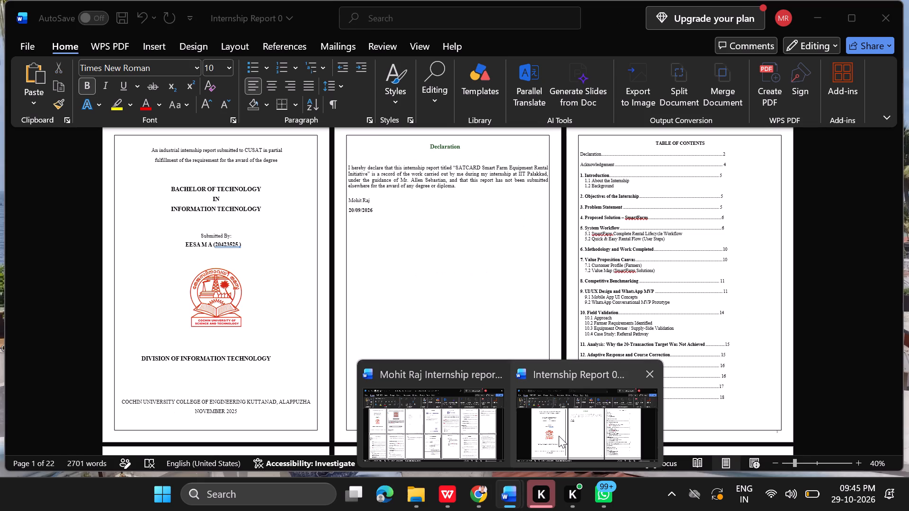
click(295, 411)
key(Return)
key(Return)
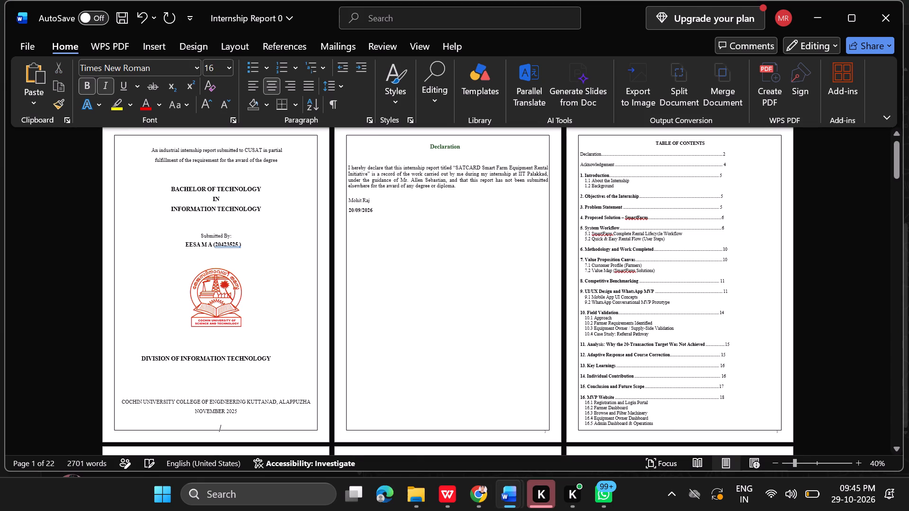
key(Return)
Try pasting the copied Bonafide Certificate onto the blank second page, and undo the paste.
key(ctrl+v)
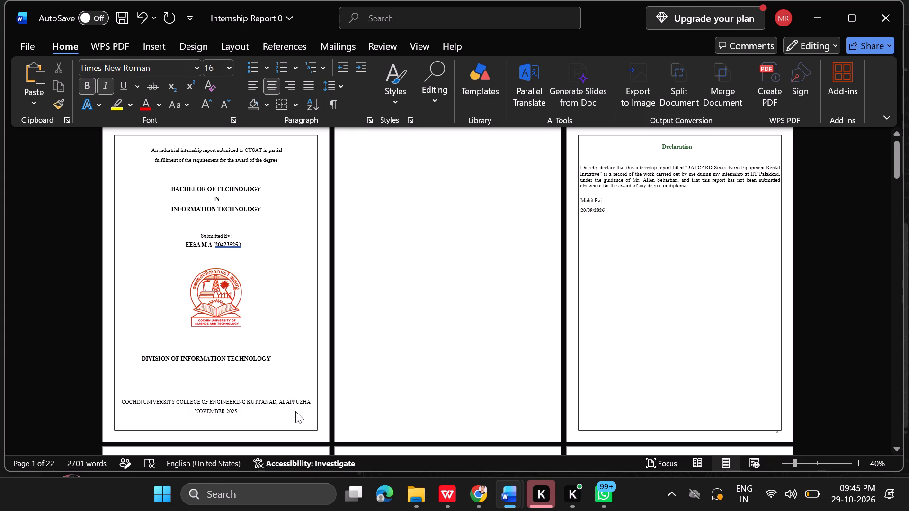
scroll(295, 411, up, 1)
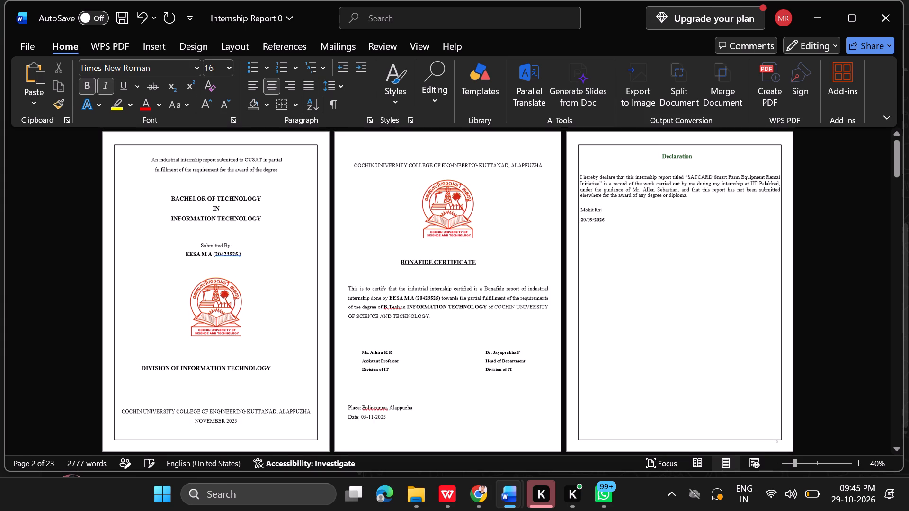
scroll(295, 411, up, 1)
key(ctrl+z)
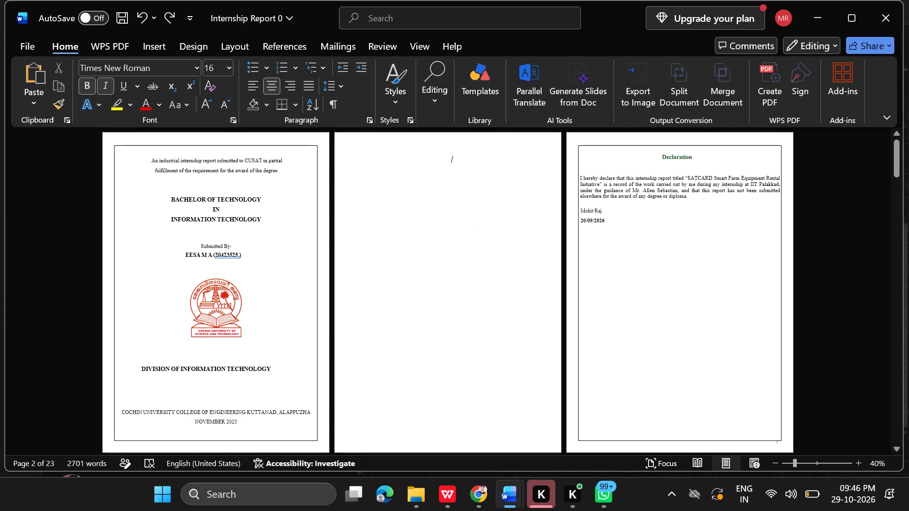
Copy the whole cover page including its page border and paste the duplicate onto the blank second page.
click(262, 347)
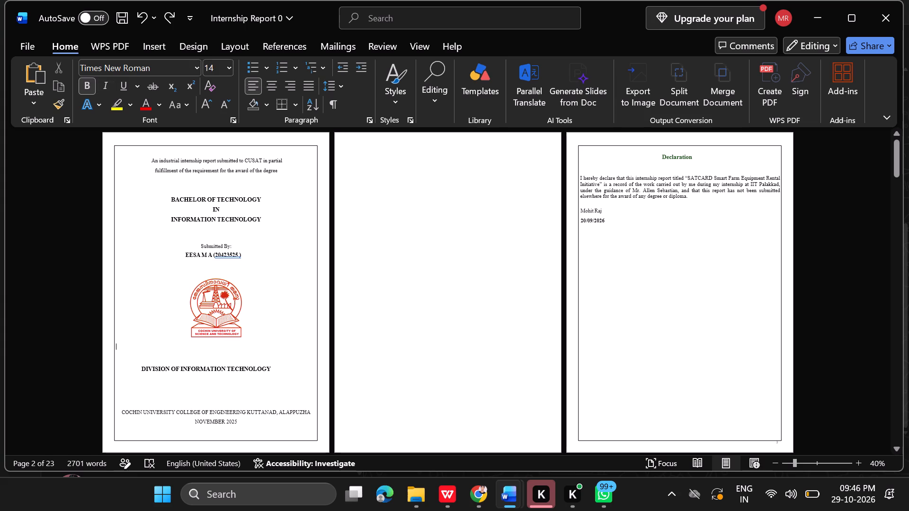
key(ctrl+a)
click(262, 347)
drag(279, 424, 183, 171)
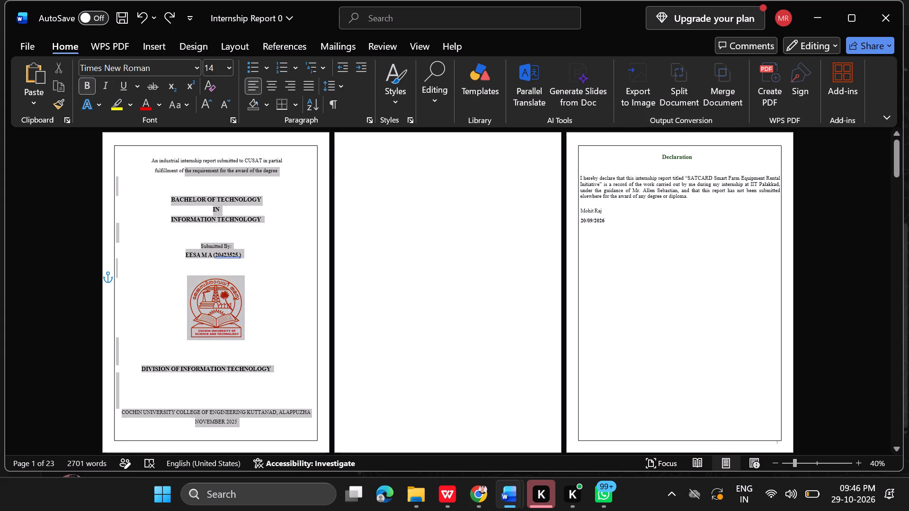
drag(183, 171, 136, 147)
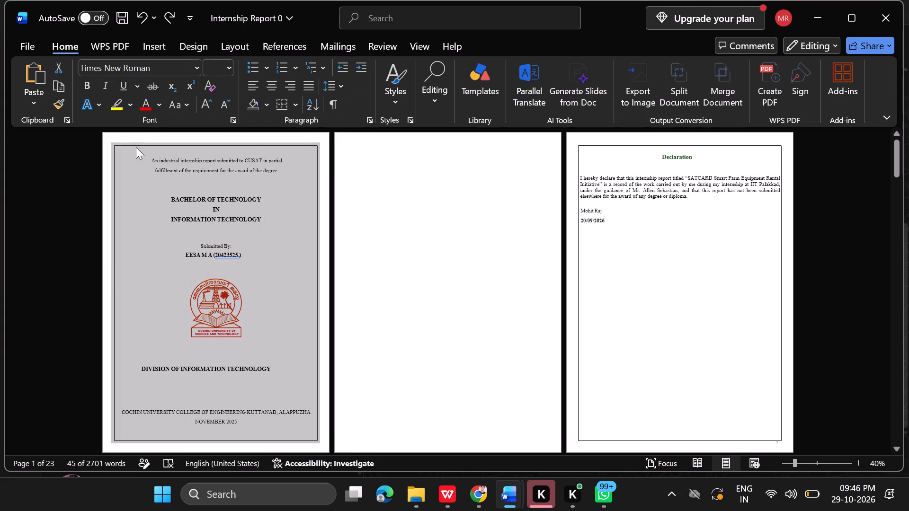
key(ctrl+c)
click(413, 215)
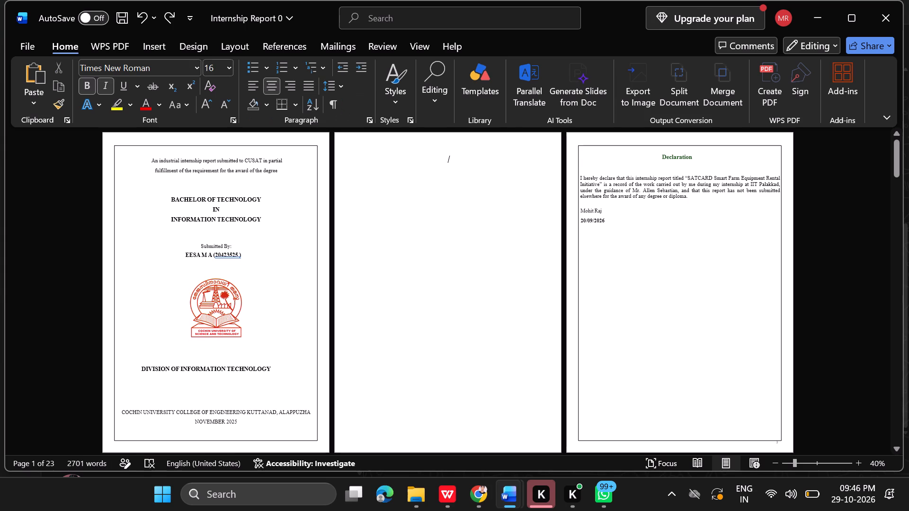
key(ctrl+v)
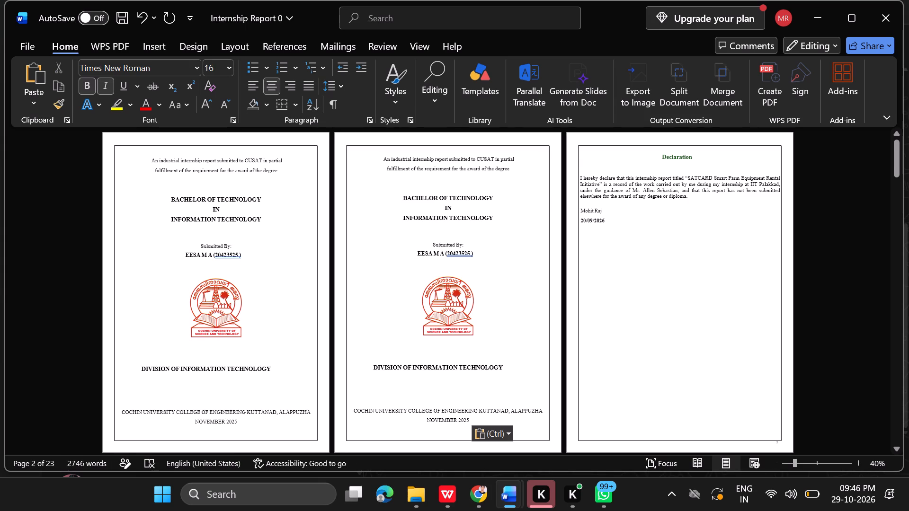
Switch back to the college-format report and copy the selected Bonafide Certificate page content again.
scroll(413, 215, down, 4)
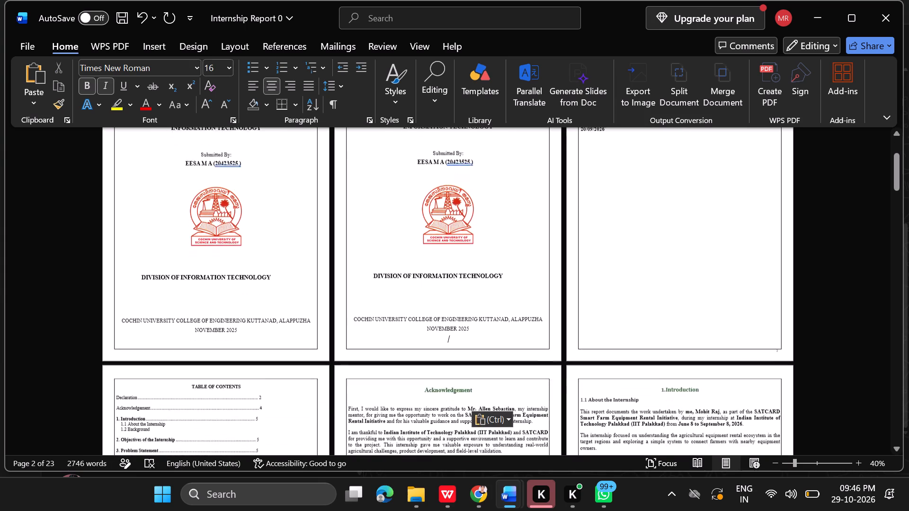
scroll(413, 215, down, 1)
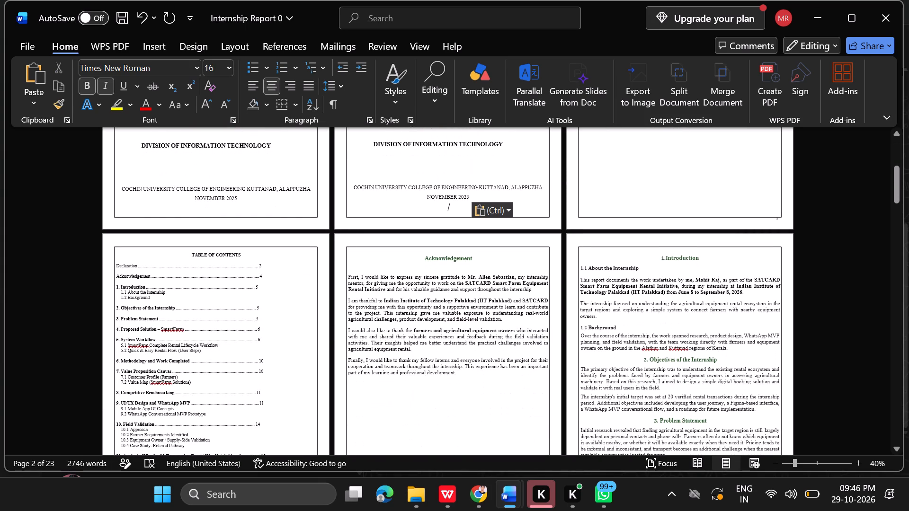
scroll(413, 215, up, 4)
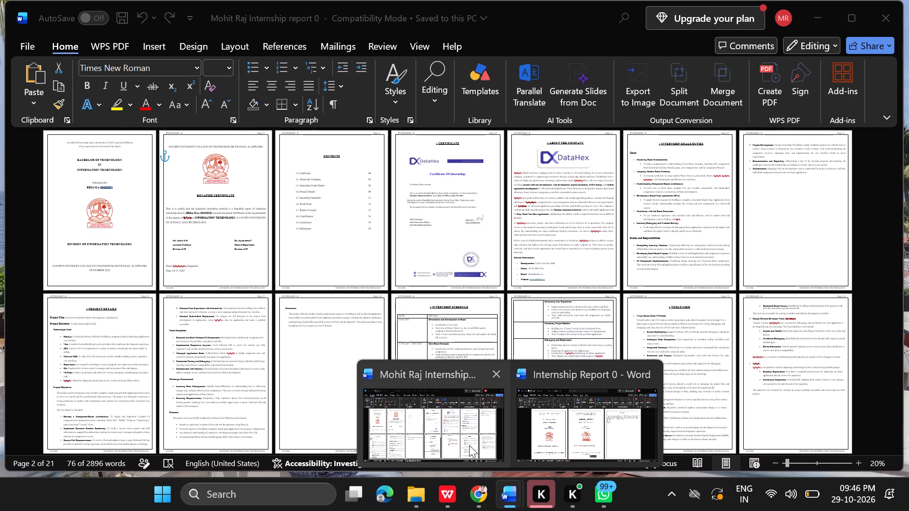
click(469, 445)
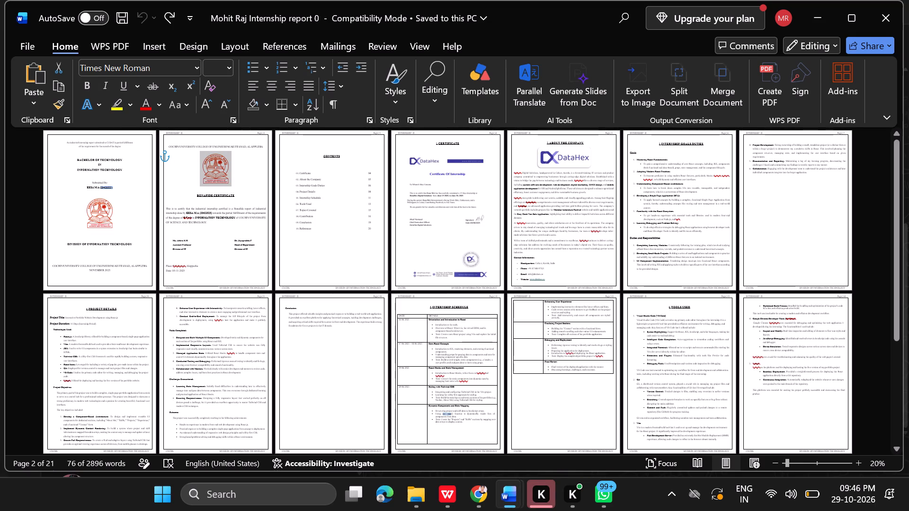
key(ctrl+c)
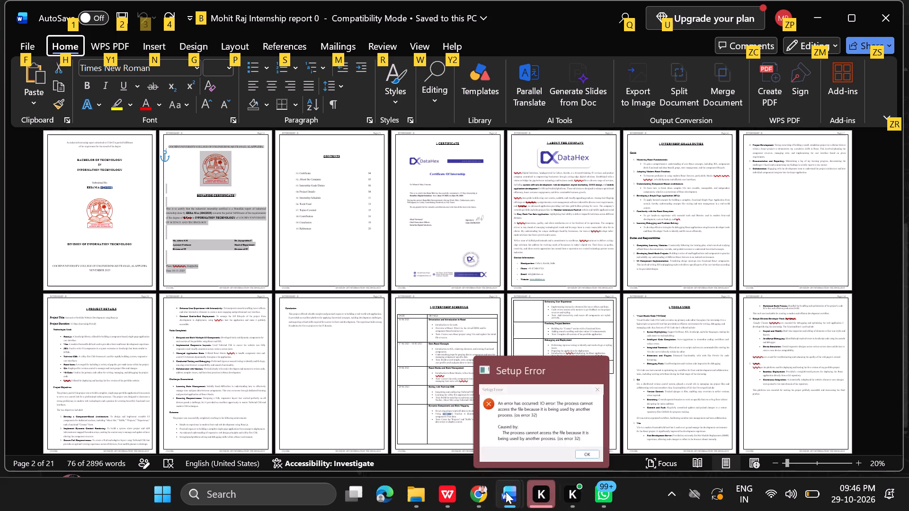
Return to Internship Report 0 and replace the duplicated cover content on page 2 with the copied Bonafide Certificate.
click(544, 429)
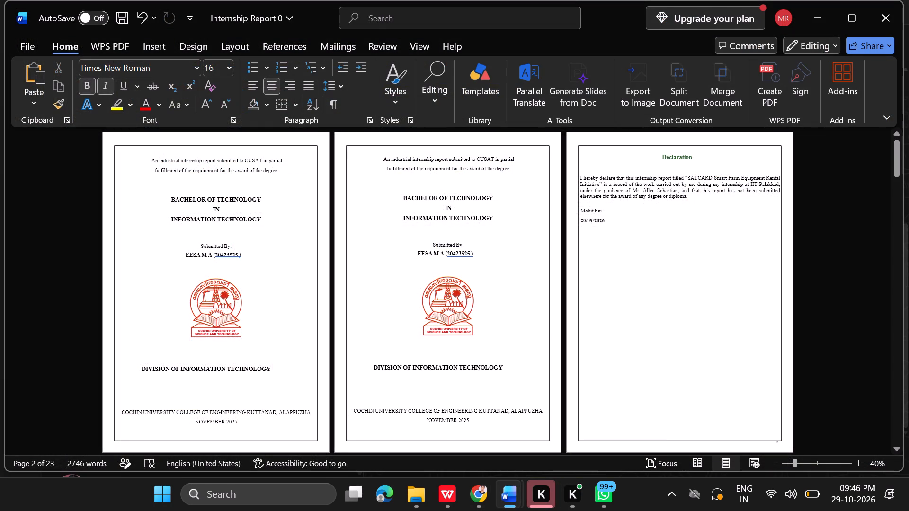
drag(477, 420, 421, 253)
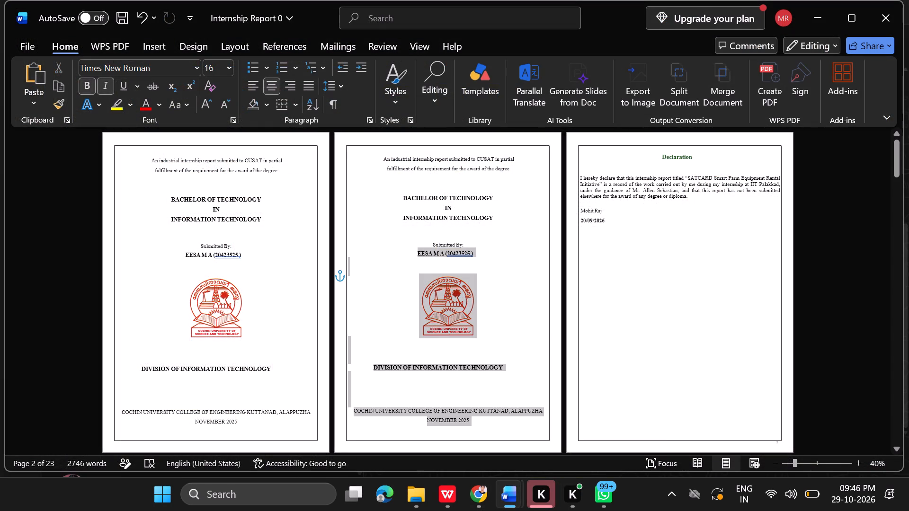
drag(421, 253, 377, 153)
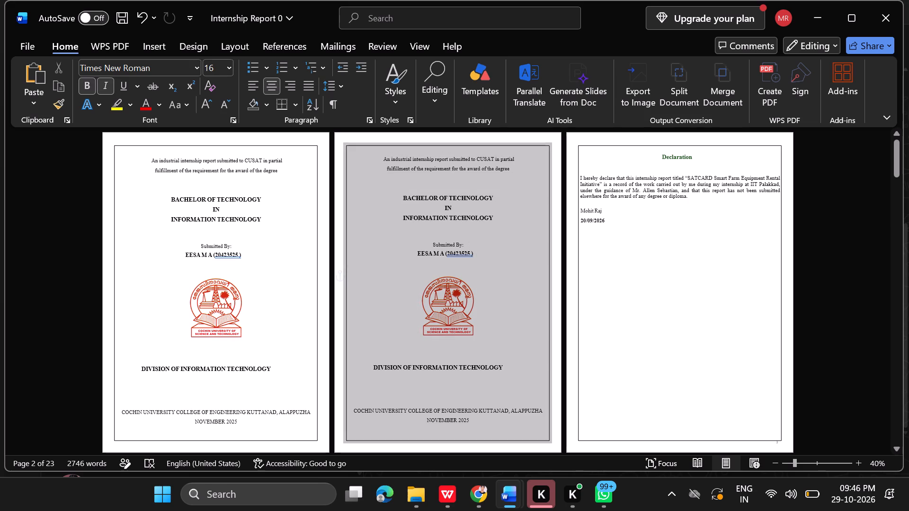
drag(377, 153, 384, 162)
key(ctrl+v)
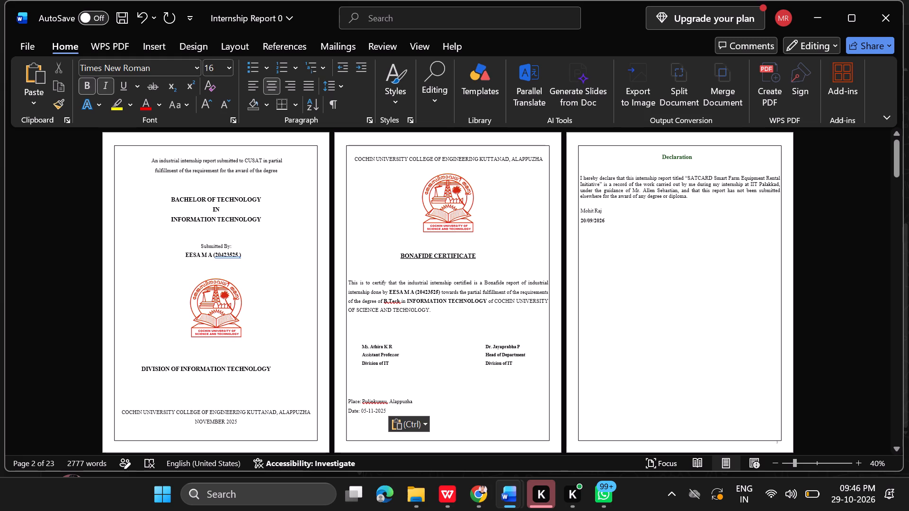
Change the final digits of the register number below Submitted By on the cover page to the report owner's.
click(248, 259)
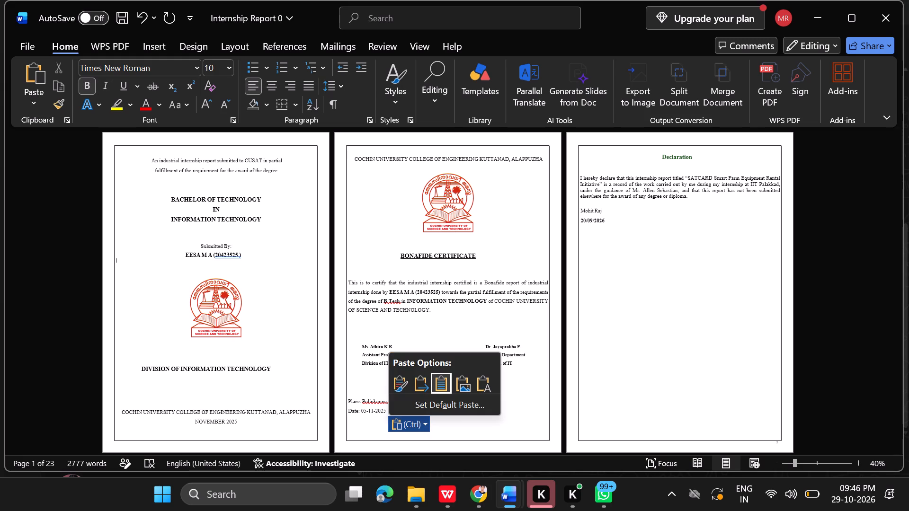
click(256, 256)
click(243, 256)
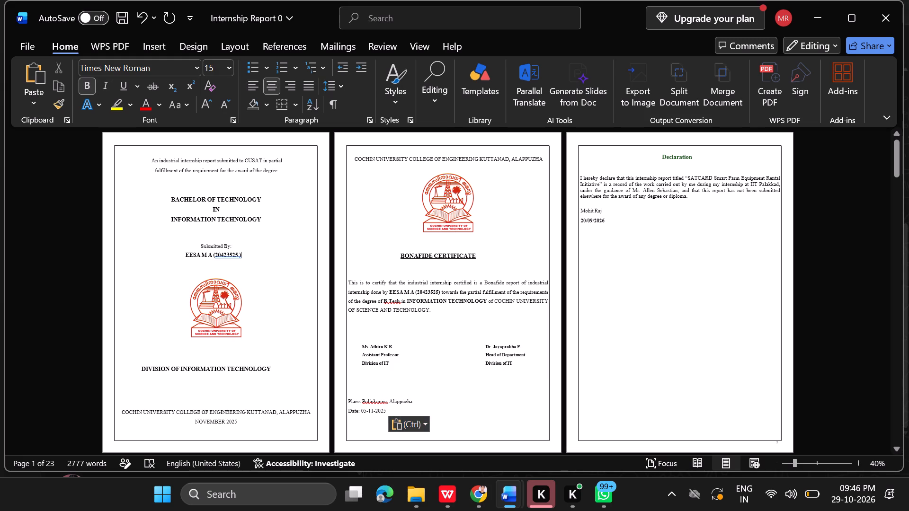
key(Left)
key(BackSpace)
key(BackSpace)
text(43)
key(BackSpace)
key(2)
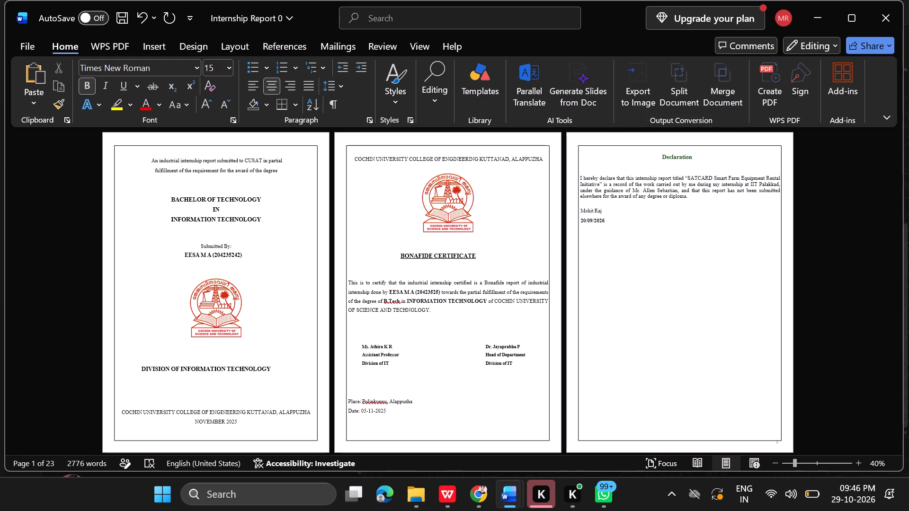
Replace the student name before the register number on the cover page with the report owner's name in capitals.
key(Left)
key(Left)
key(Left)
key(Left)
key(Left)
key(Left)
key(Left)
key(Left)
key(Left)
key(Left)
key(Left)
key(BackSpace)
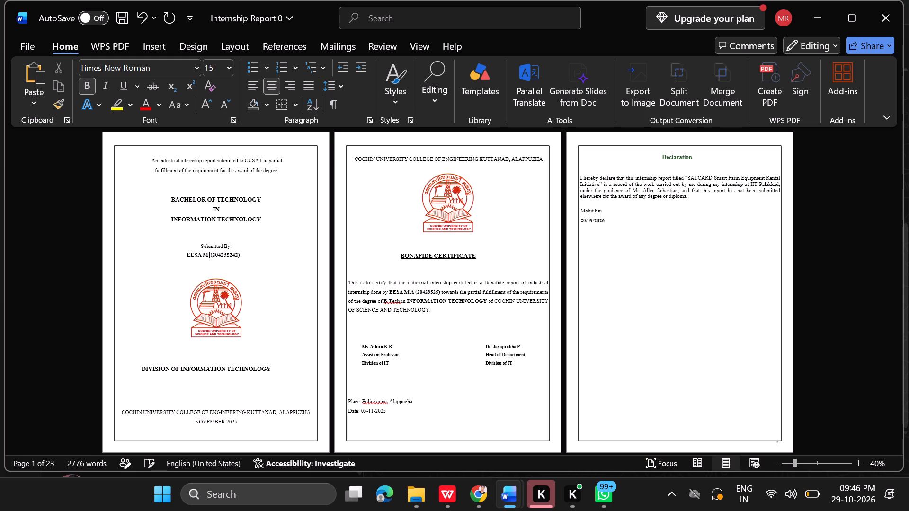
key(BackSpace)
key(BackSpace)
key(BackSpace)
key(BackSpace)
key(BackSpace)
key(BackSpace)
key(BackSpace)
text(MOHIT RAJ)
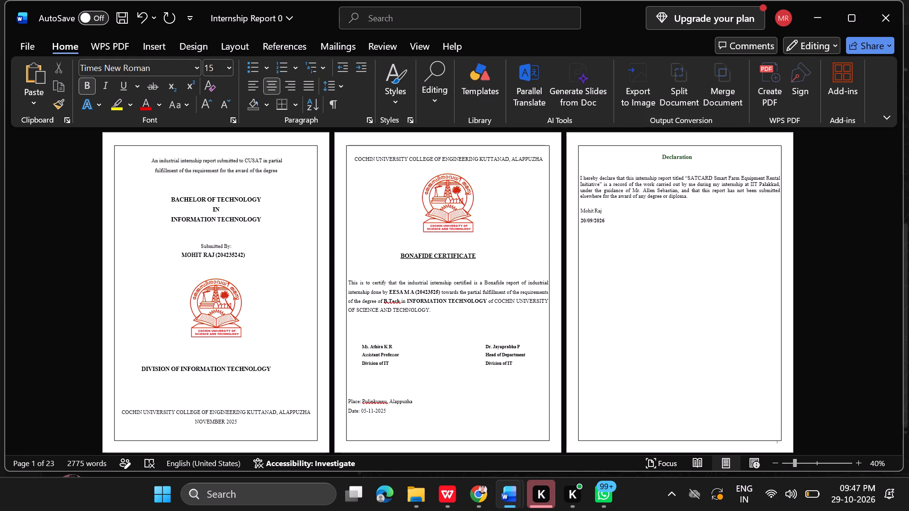
Change the final digits of the register number in the Bonafide Certificate paragraph to the report owner's.
click(441, 293)
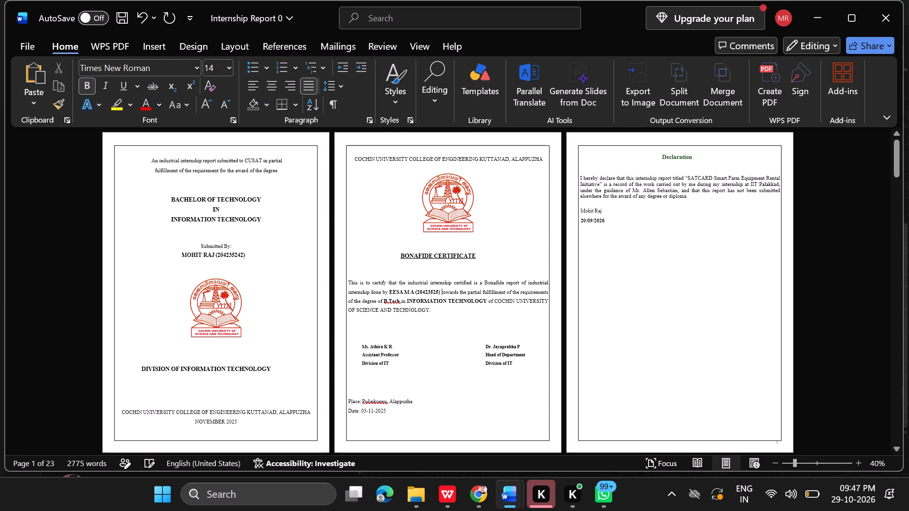
key(Left)
key(Left)
key(Left)
key(Right)
key(BackSpace)
key(BackSpace)
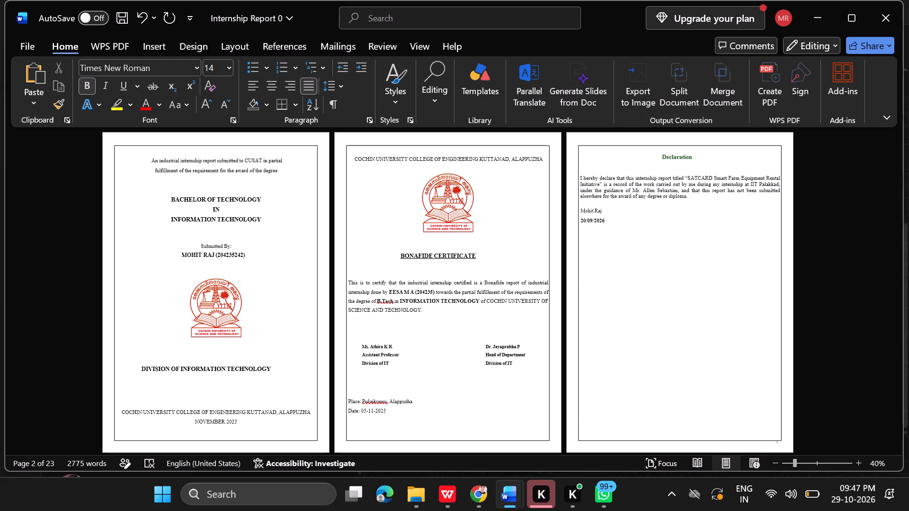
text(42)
Replace the student name in the Bonafide Certificate paragraph with the report owner's name in capitals.
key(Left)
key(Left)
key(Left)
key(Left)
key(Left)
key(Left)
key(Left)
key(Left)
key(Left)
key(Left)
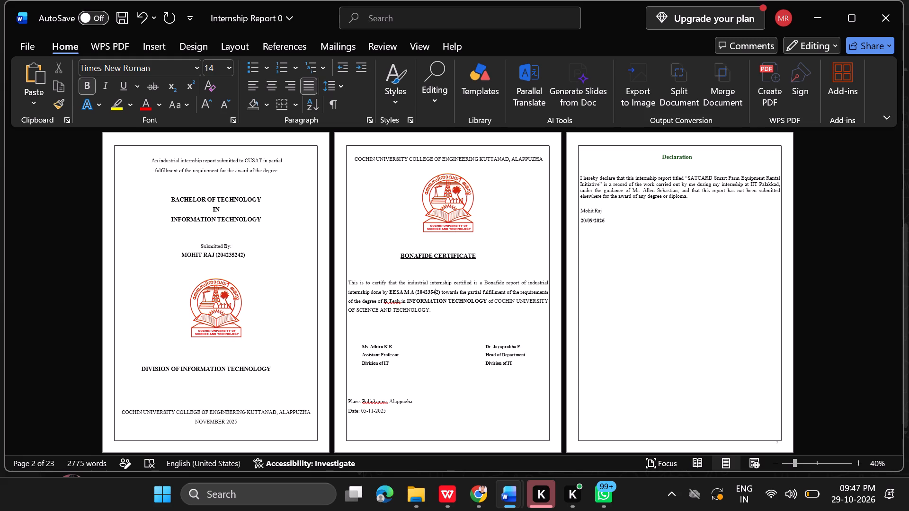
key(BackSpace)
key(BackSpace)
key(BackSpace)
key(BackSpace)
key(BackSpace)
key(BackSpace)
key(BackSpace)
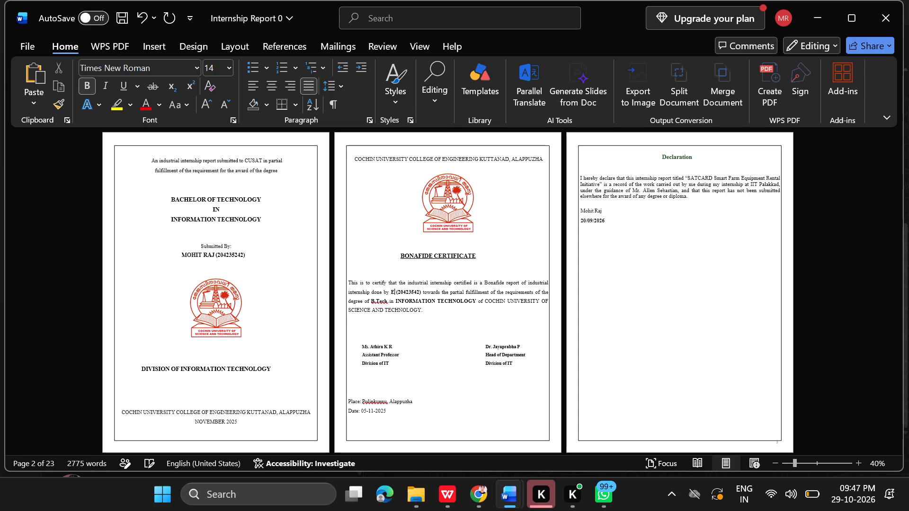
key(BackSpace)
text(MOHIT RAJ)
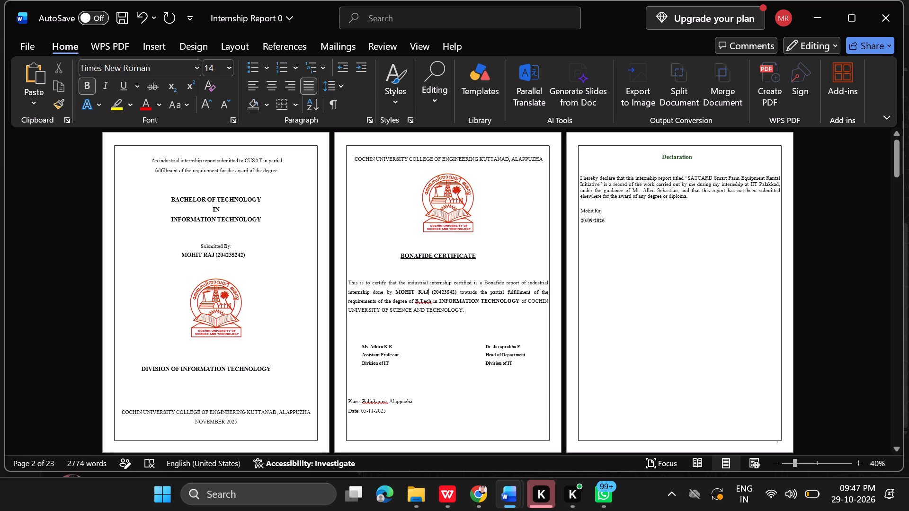
Switch to the college-format report and examine its cover, Bonafide Certificate and Contents pages.
click(606, 315)
click(556, 429)
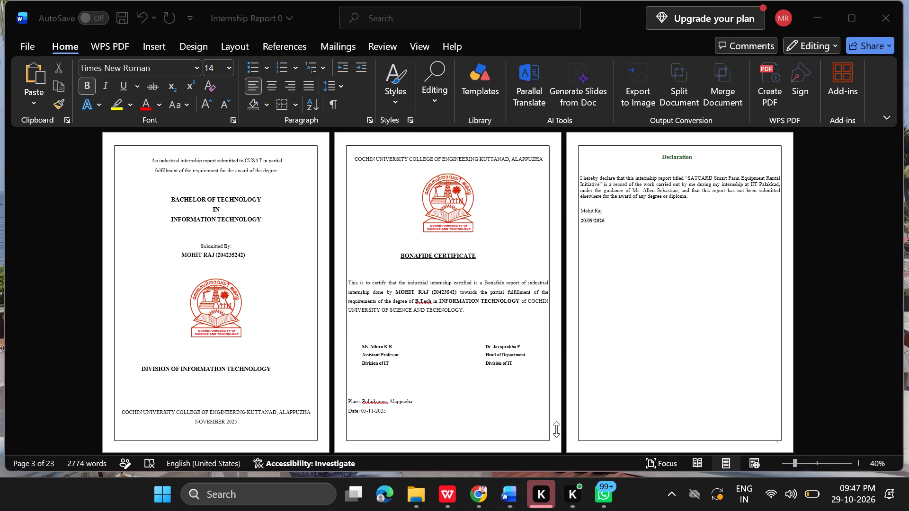
click(460, 447)
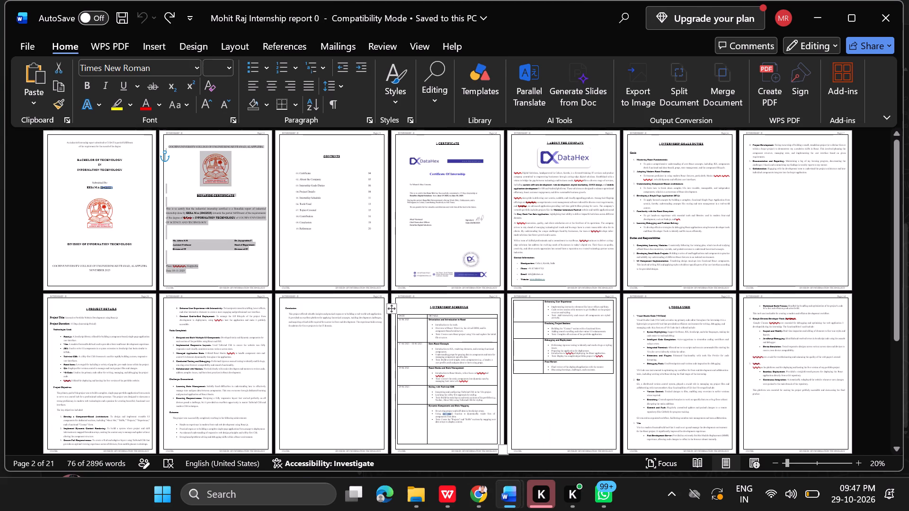
ctrl+scroll(359, 260, up, 3)
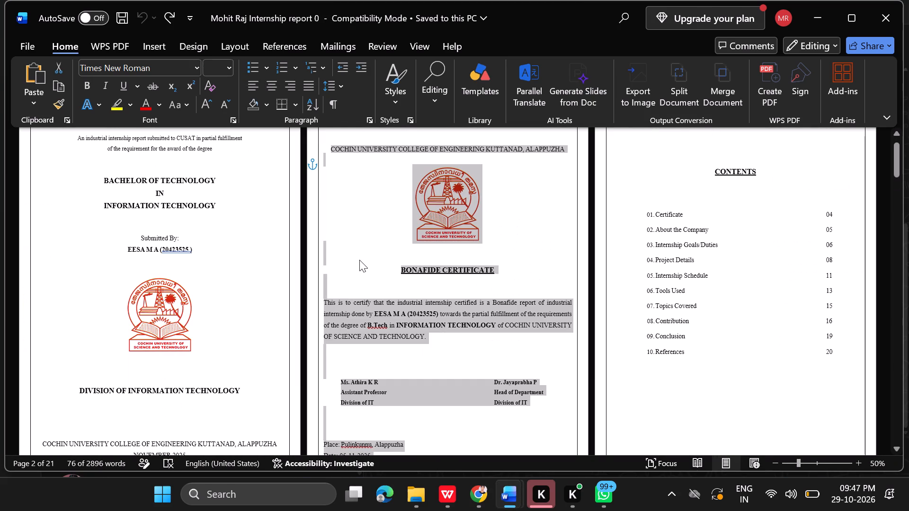
scroll(359, 260, down, 1)
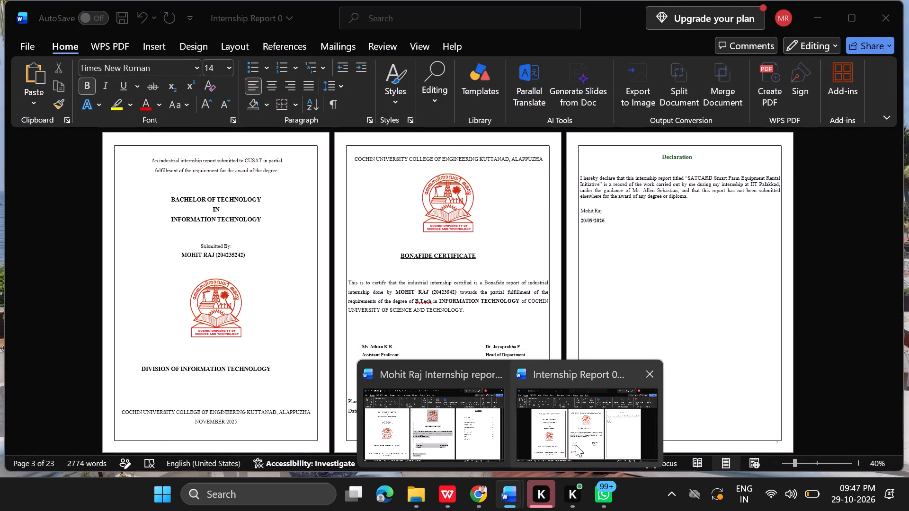
Return to Internship Report 0 and review its opening pages, from the cover and certificate to the Declaration, Table of Contents and Acknowledgement.
drag(569, 370, 504, 381)
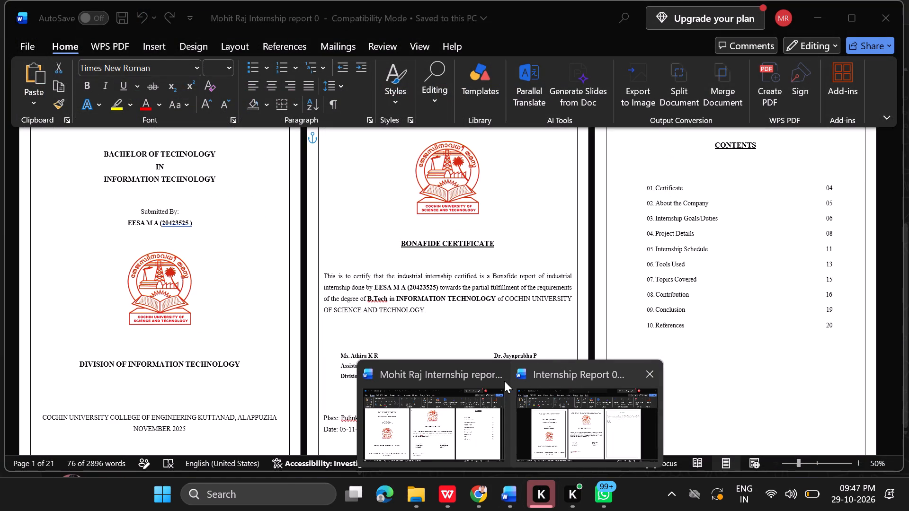
drag(504, 381, 550, 408)
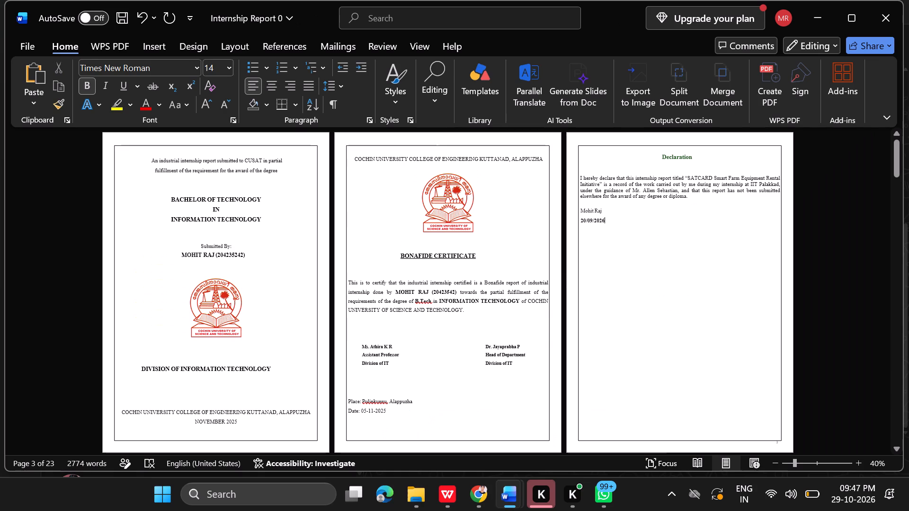
scroll(550, 408, down, 3)
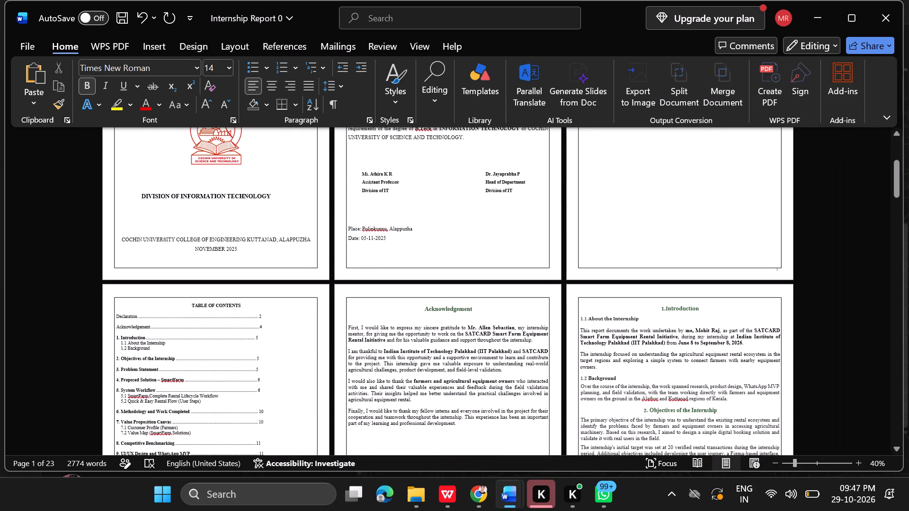
scroll(550, 408, up, 3)
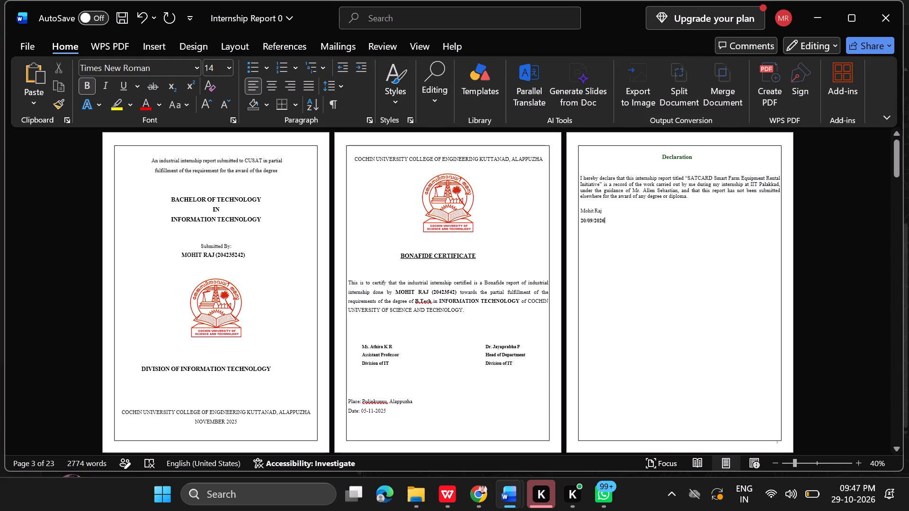
scroll(633, 291, down, 3)
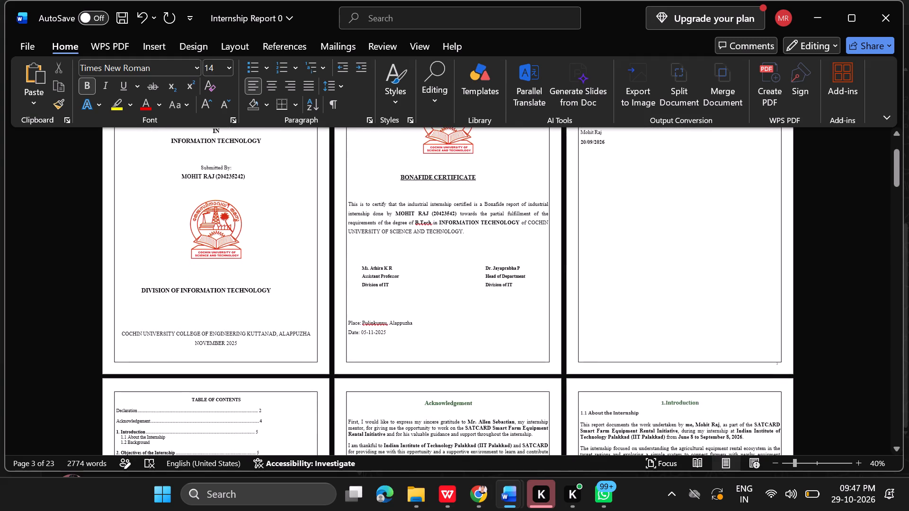
scroll(633, 291, up, 2)
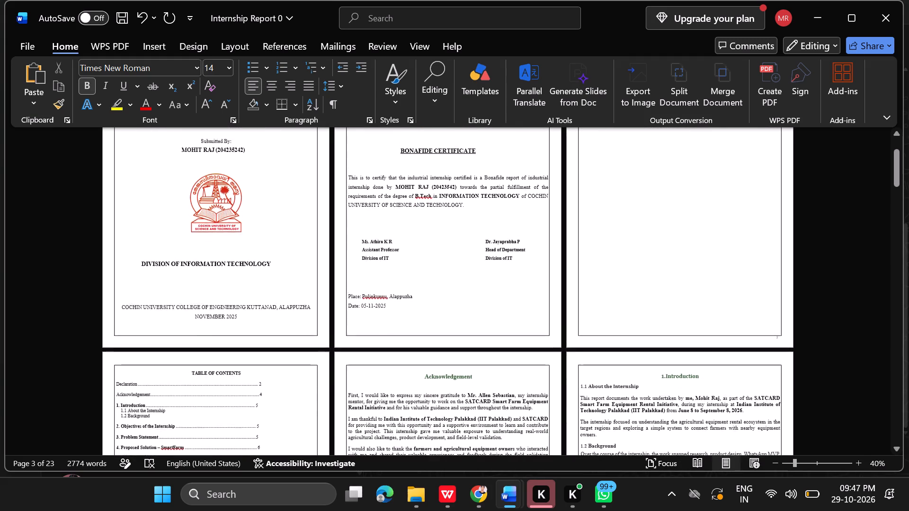
scroll(633, 291, up, 2)
scroll(633, 291, down, 1)
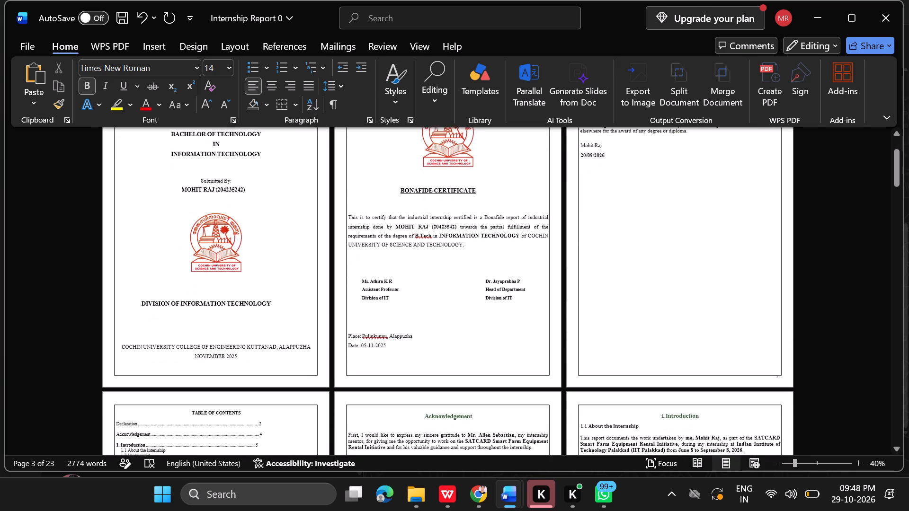
scroll(633, 291, down, 1)
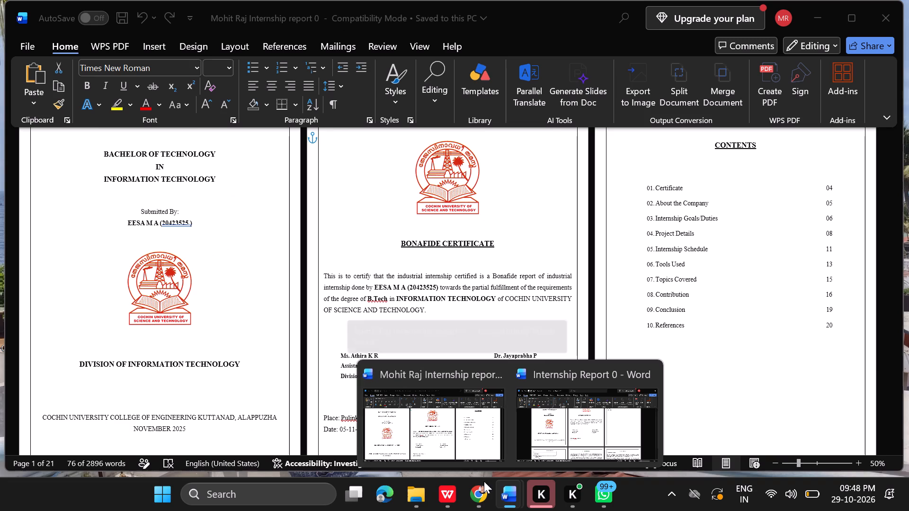
Review the body of Internship Report 0 from the table of contents through the MVP Website dashboard pages at the end.
scroll(521, 351, down, 3)
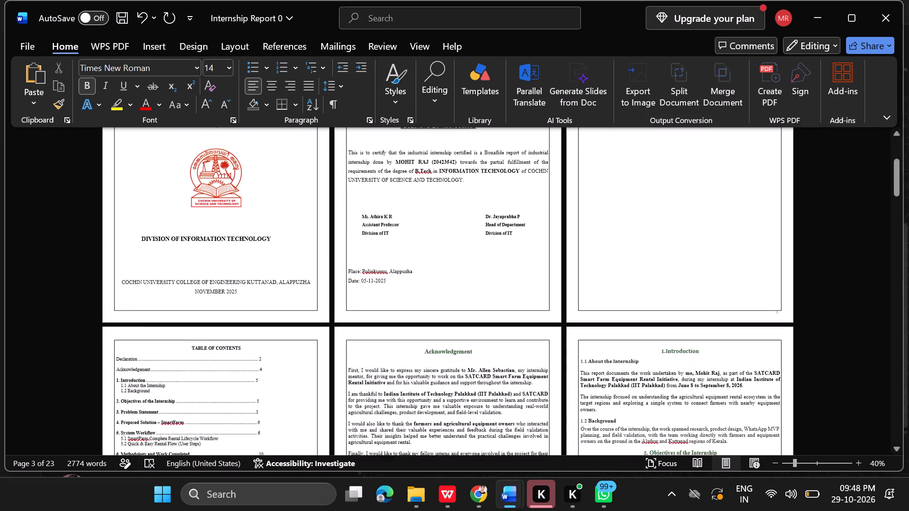
scroll(521, 351, down, 3)
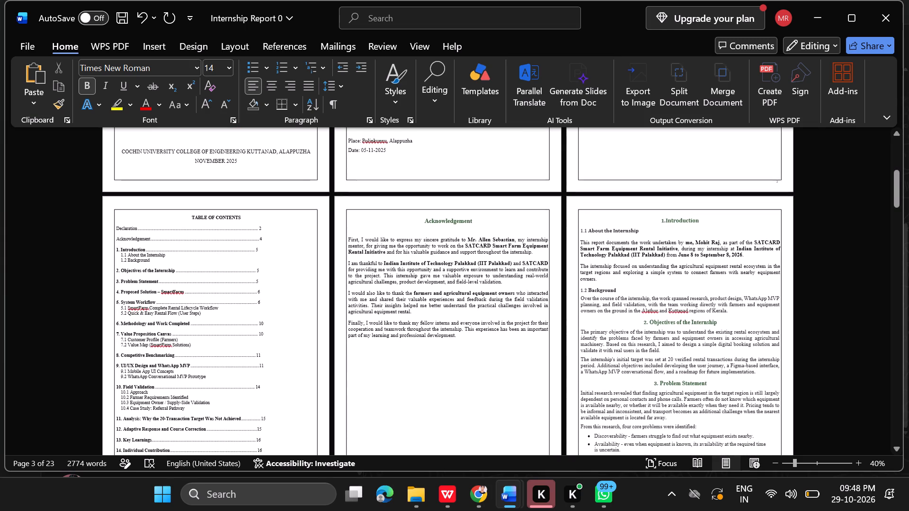
scroll(521, 351, down, 4)
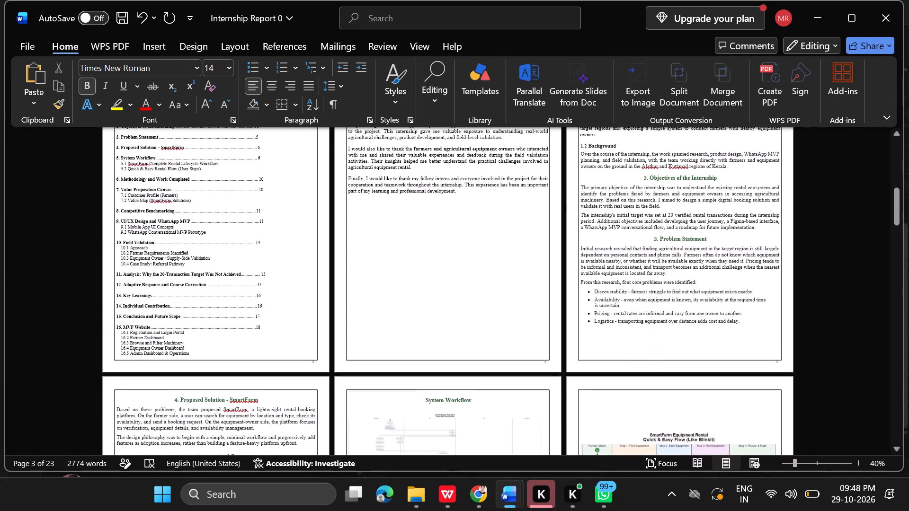
scroll(521, 351, down, 4)
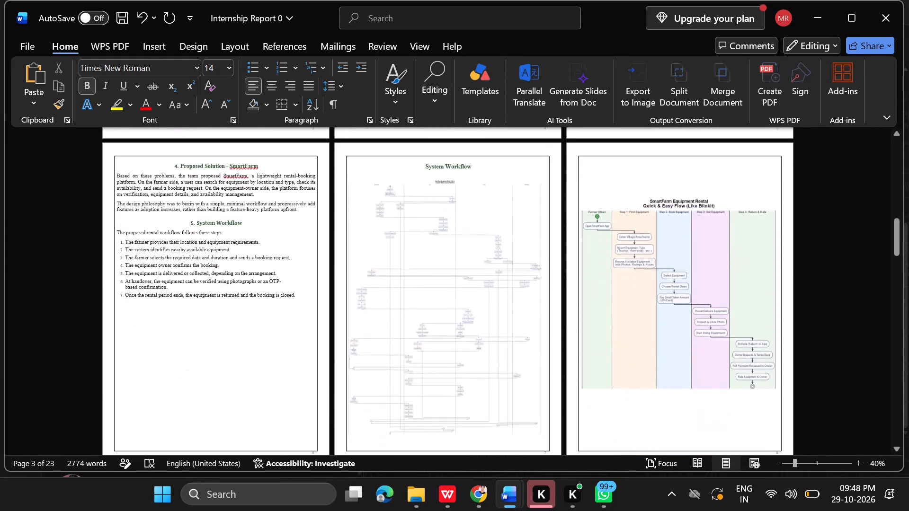
scroll(521, 351, down, 2)
scroll(521, 351, up, 1)
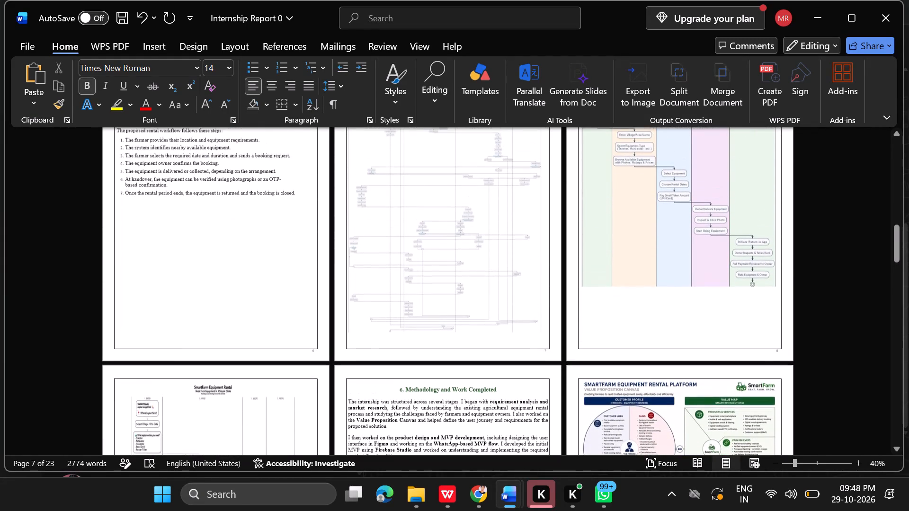
scroll(521, 351, up, 3)
scroll(521, 351, down, 3)
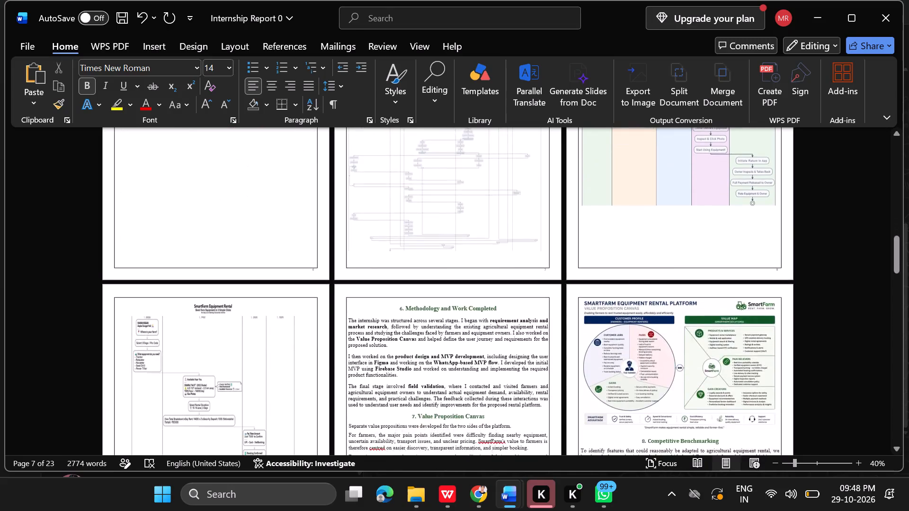
scroll(521, 351, down, 3)
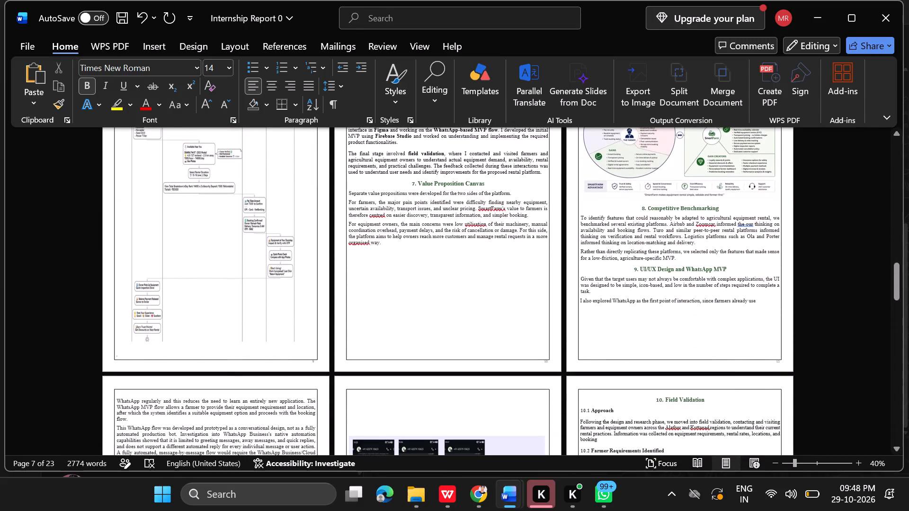
scroll(521, 351, down, 2)
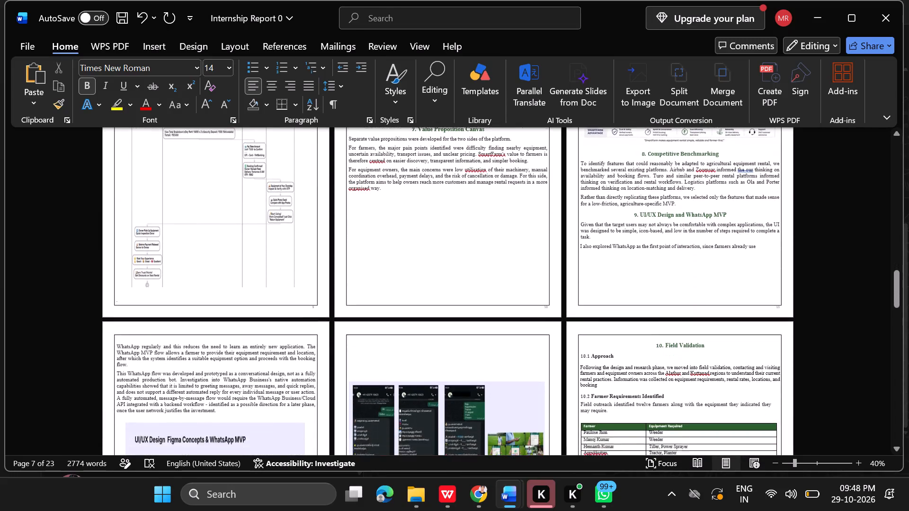
scroll(521, 351, down, 6)
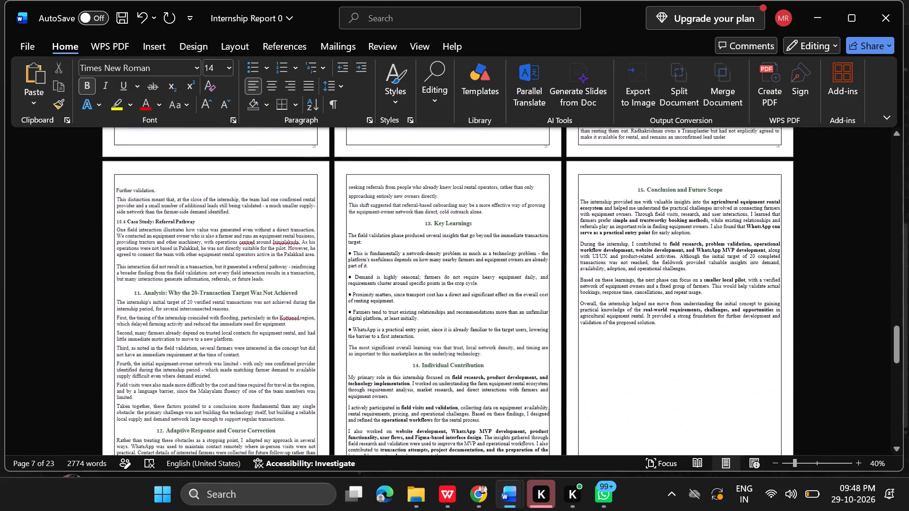
scroll(521, 351, up, 3)
click(632, 380)
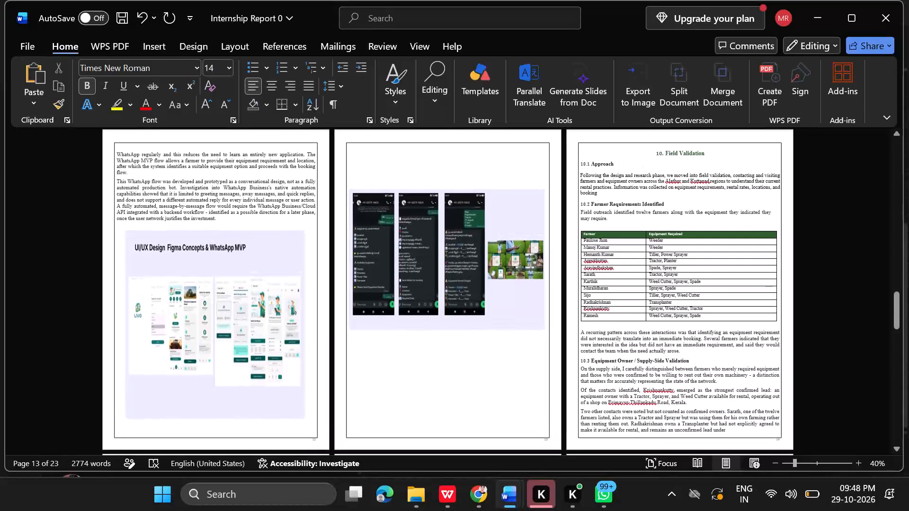
scroll(632, 380, down, 3)
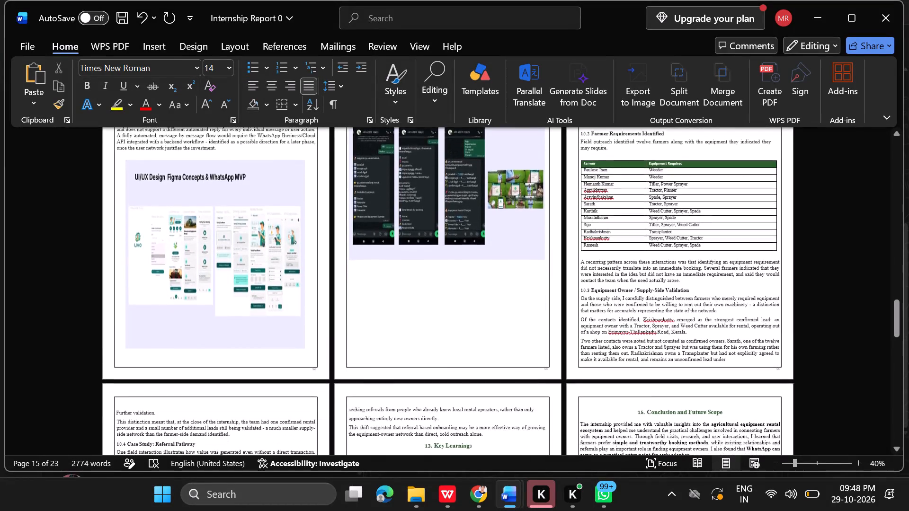
scroll(632, 380, down, 3)
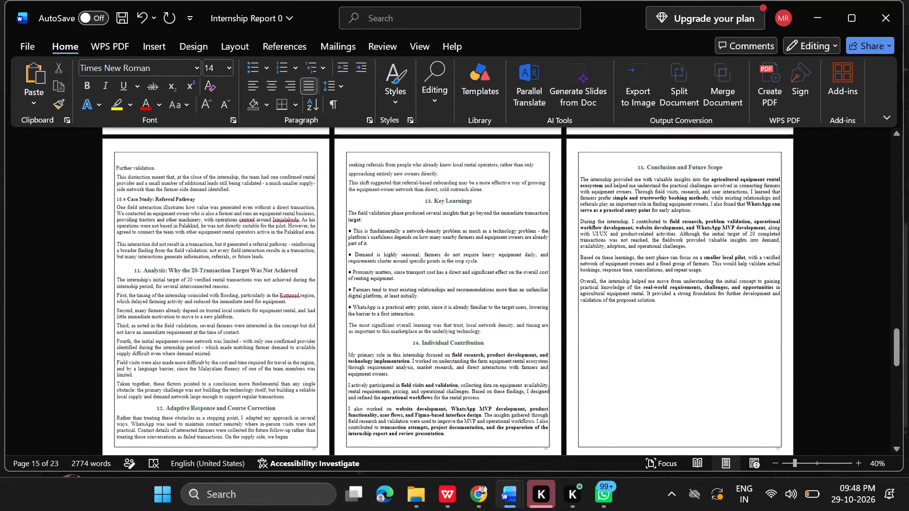
scroll(632, 380, down, 5)
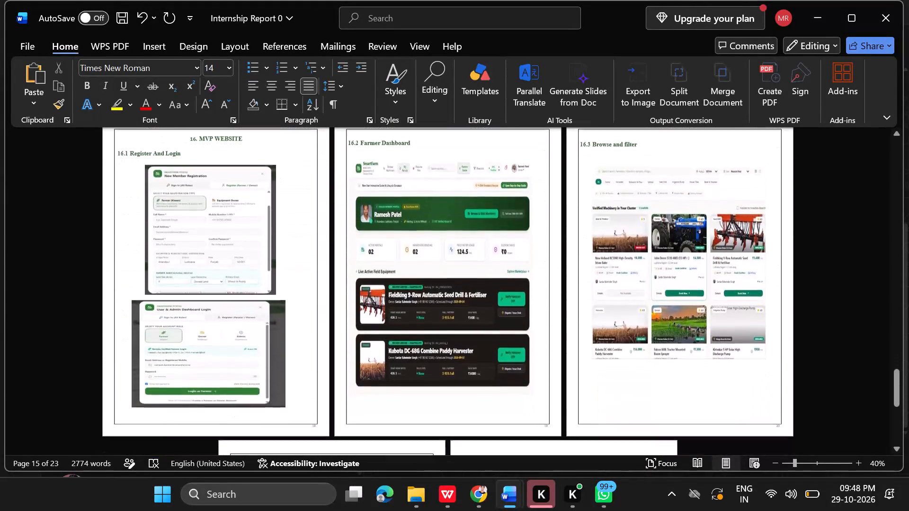
scroll(632, 380, down, 3)
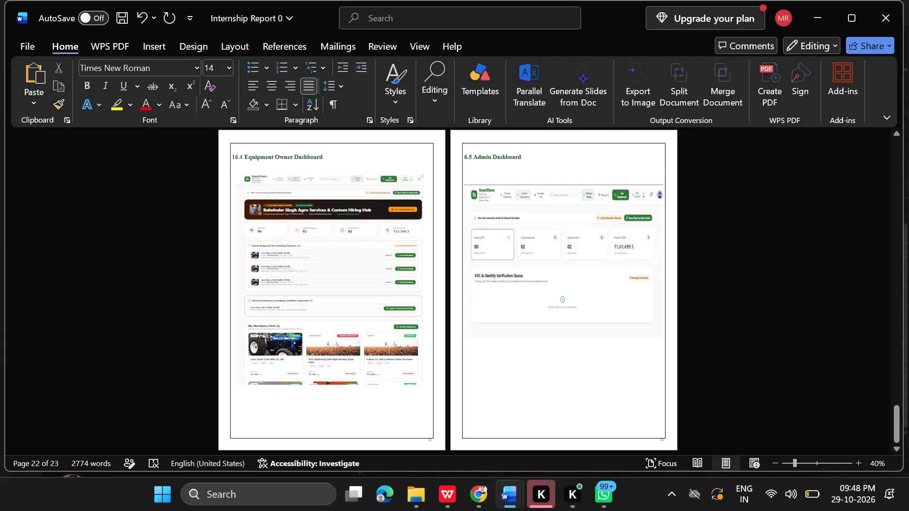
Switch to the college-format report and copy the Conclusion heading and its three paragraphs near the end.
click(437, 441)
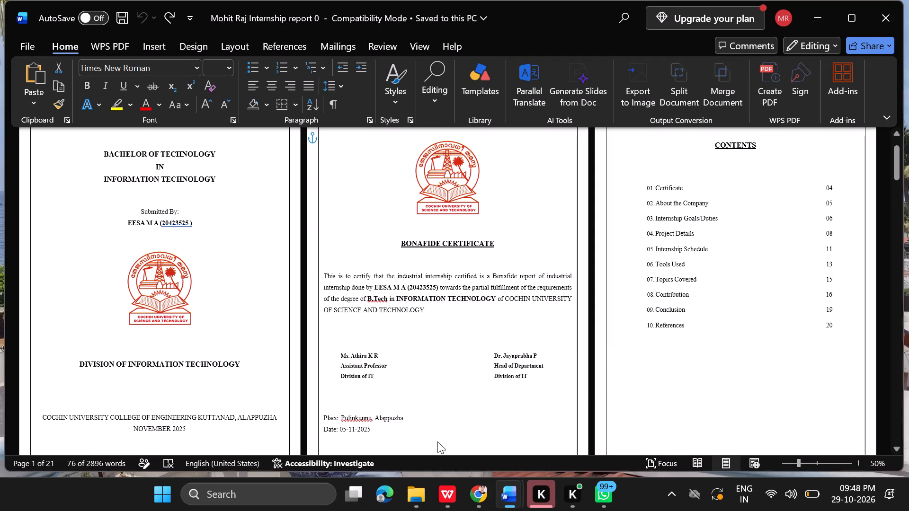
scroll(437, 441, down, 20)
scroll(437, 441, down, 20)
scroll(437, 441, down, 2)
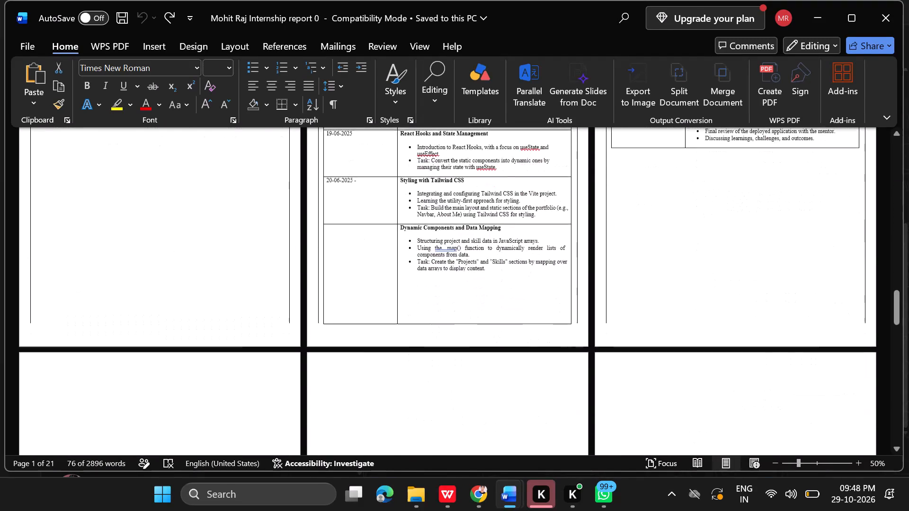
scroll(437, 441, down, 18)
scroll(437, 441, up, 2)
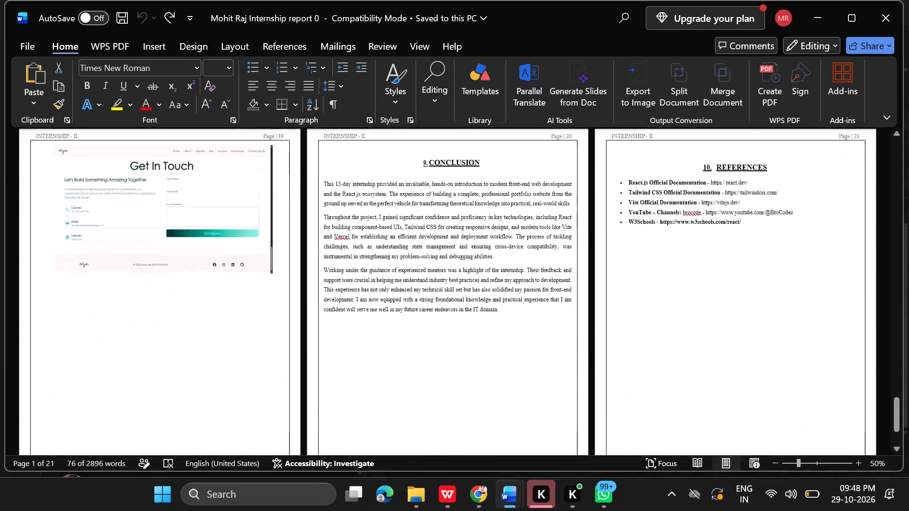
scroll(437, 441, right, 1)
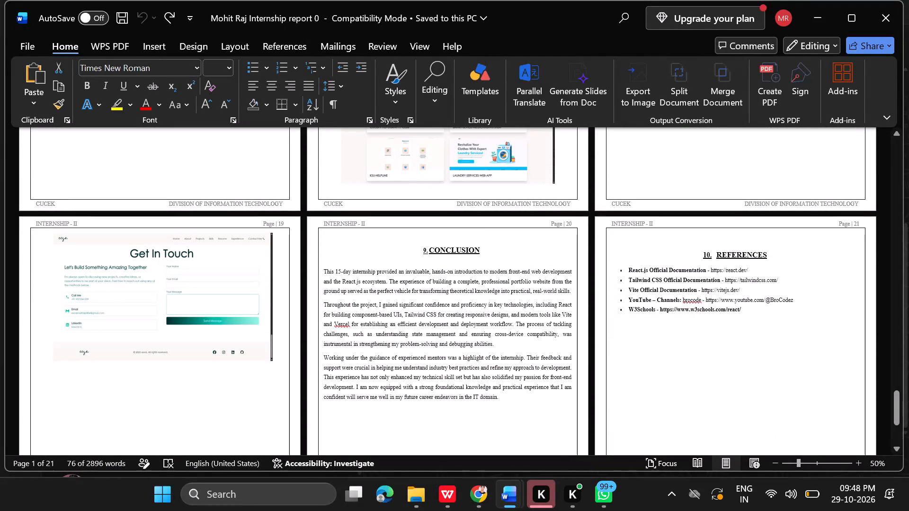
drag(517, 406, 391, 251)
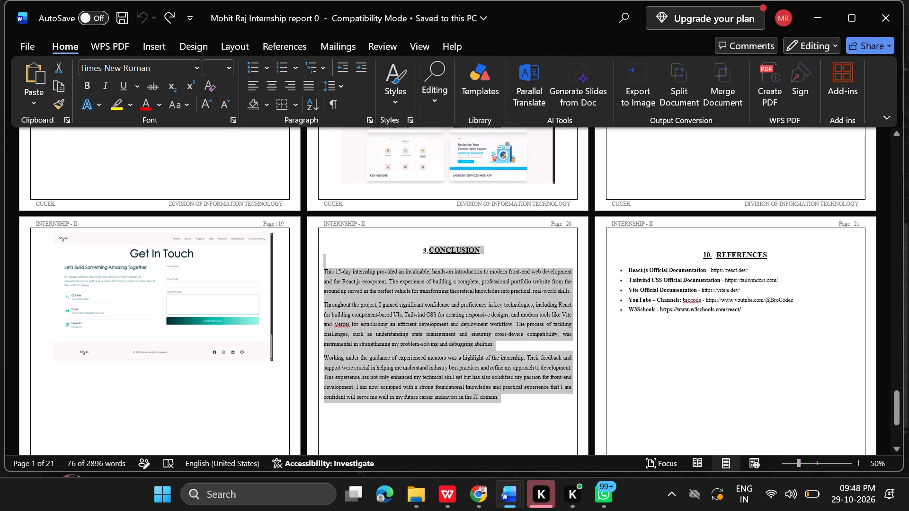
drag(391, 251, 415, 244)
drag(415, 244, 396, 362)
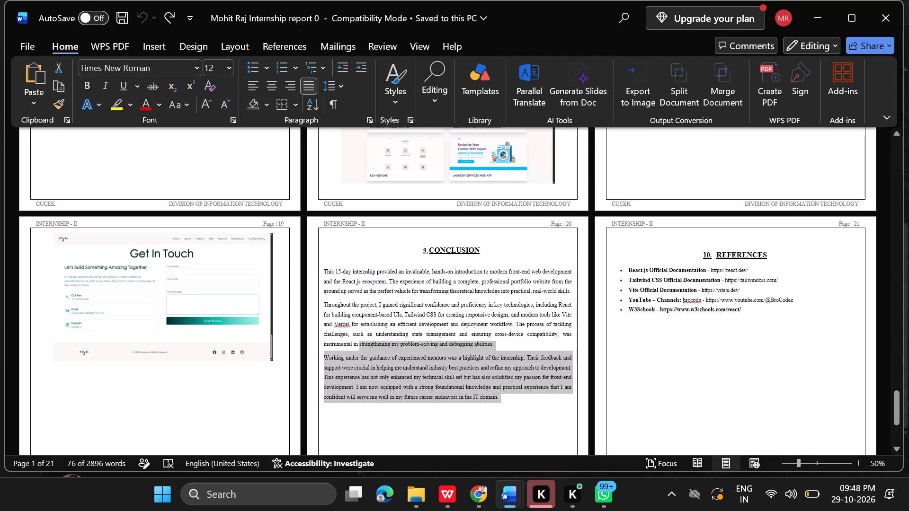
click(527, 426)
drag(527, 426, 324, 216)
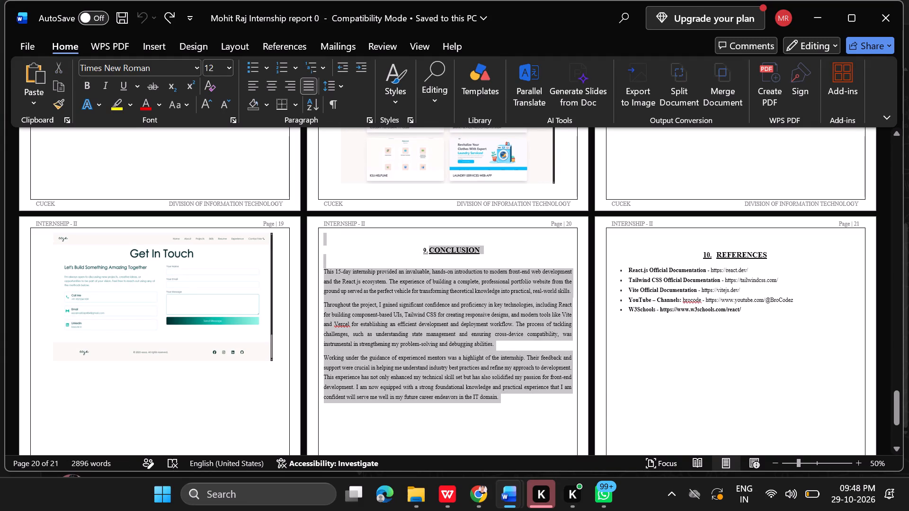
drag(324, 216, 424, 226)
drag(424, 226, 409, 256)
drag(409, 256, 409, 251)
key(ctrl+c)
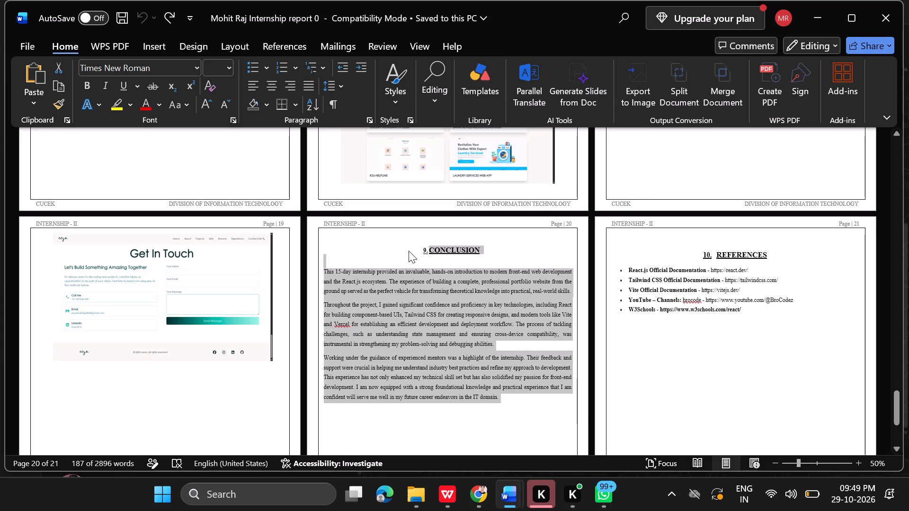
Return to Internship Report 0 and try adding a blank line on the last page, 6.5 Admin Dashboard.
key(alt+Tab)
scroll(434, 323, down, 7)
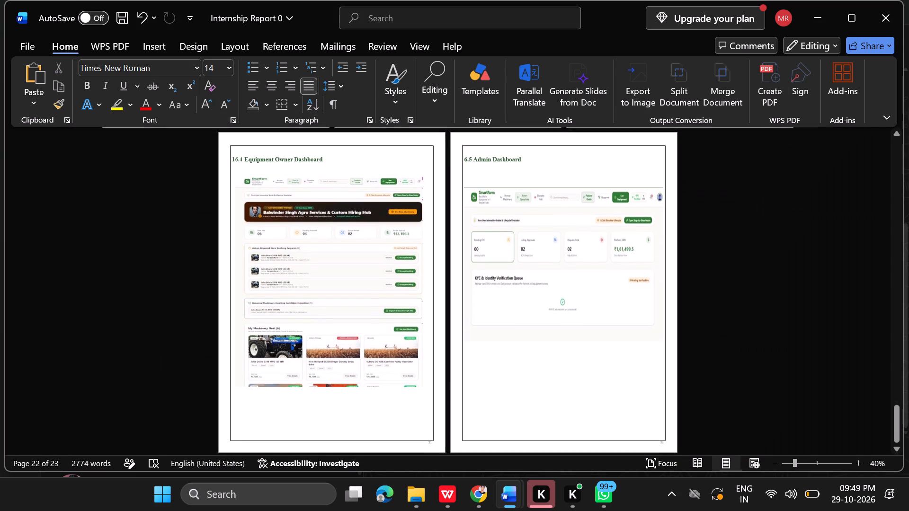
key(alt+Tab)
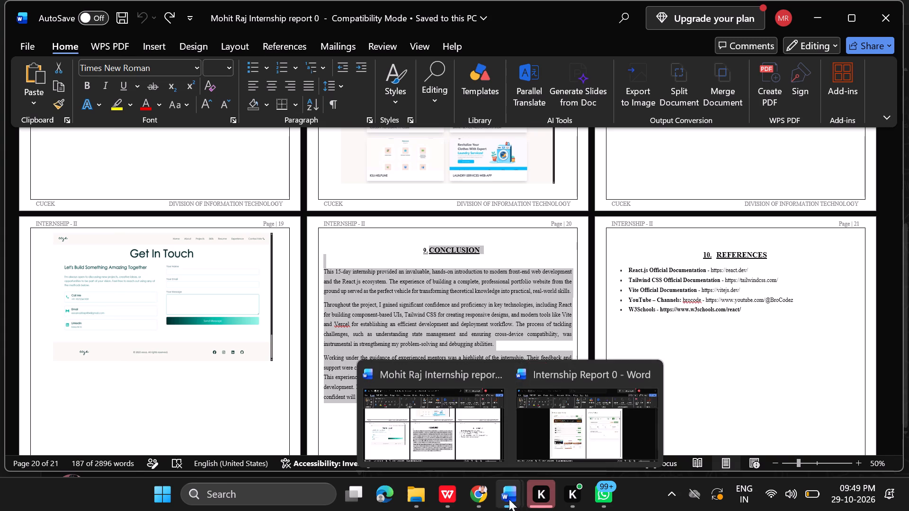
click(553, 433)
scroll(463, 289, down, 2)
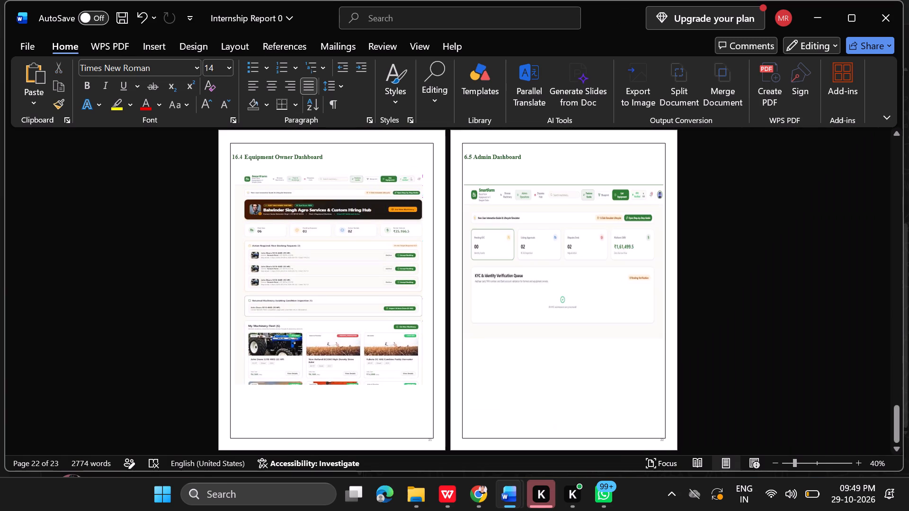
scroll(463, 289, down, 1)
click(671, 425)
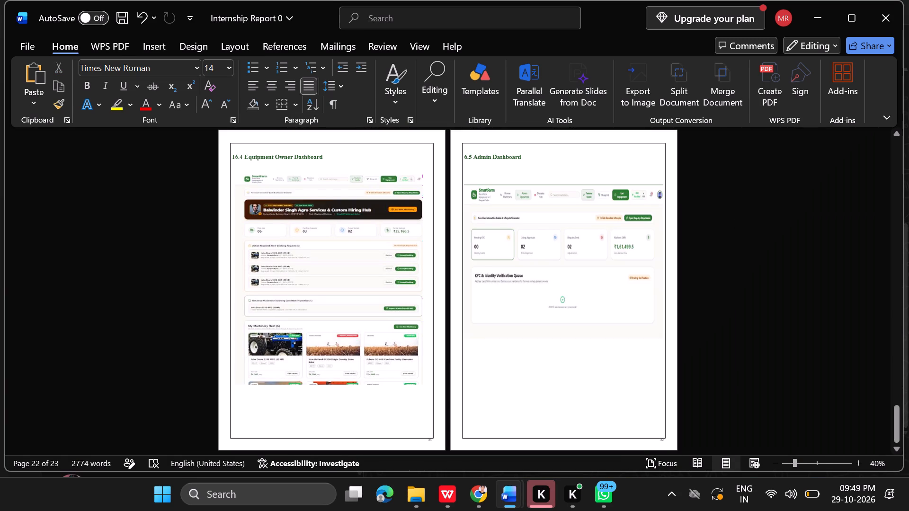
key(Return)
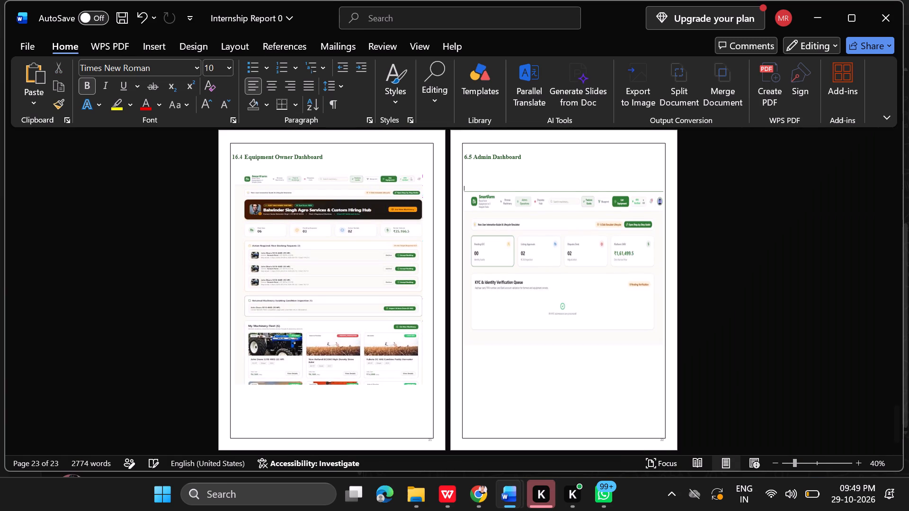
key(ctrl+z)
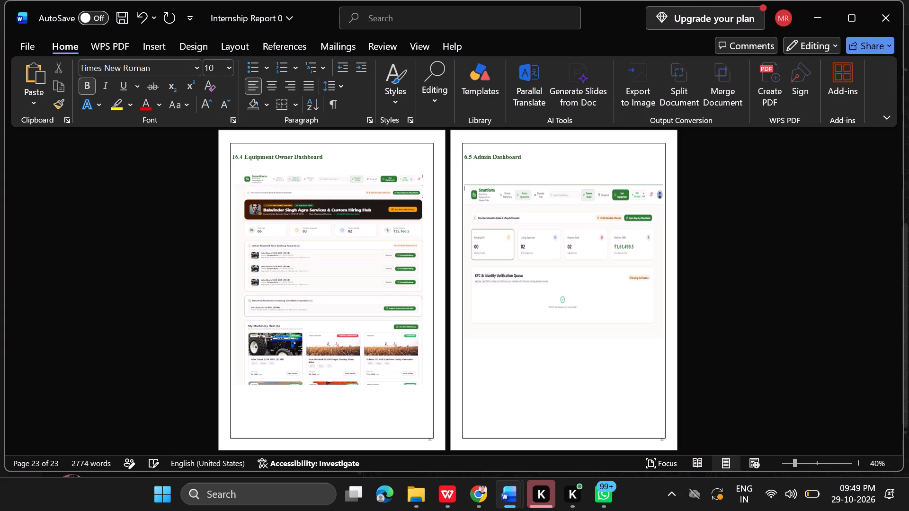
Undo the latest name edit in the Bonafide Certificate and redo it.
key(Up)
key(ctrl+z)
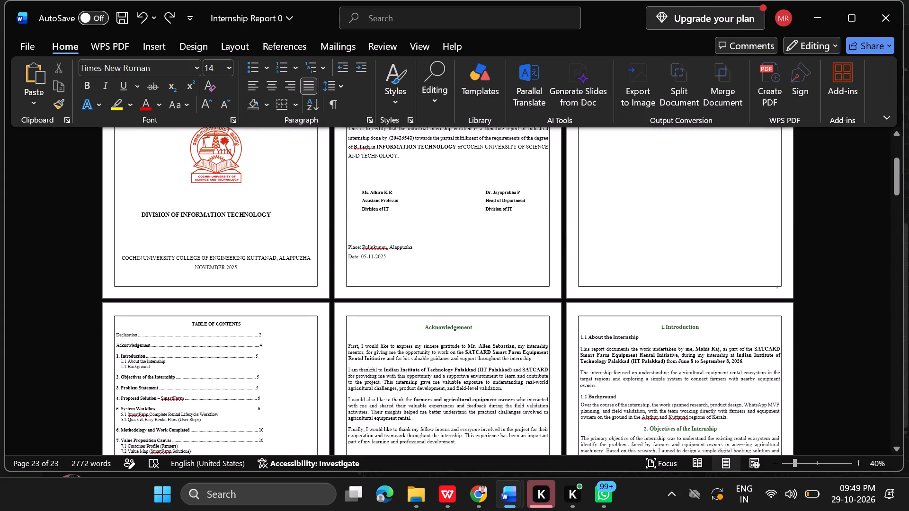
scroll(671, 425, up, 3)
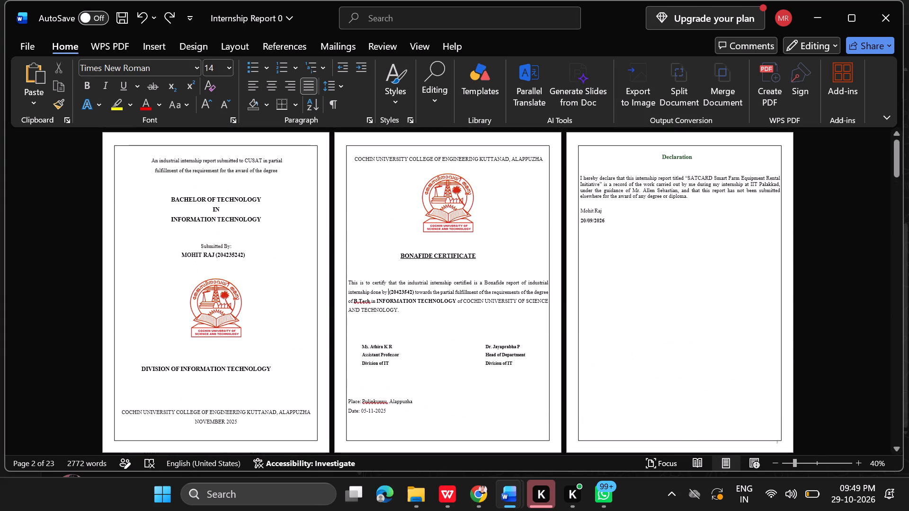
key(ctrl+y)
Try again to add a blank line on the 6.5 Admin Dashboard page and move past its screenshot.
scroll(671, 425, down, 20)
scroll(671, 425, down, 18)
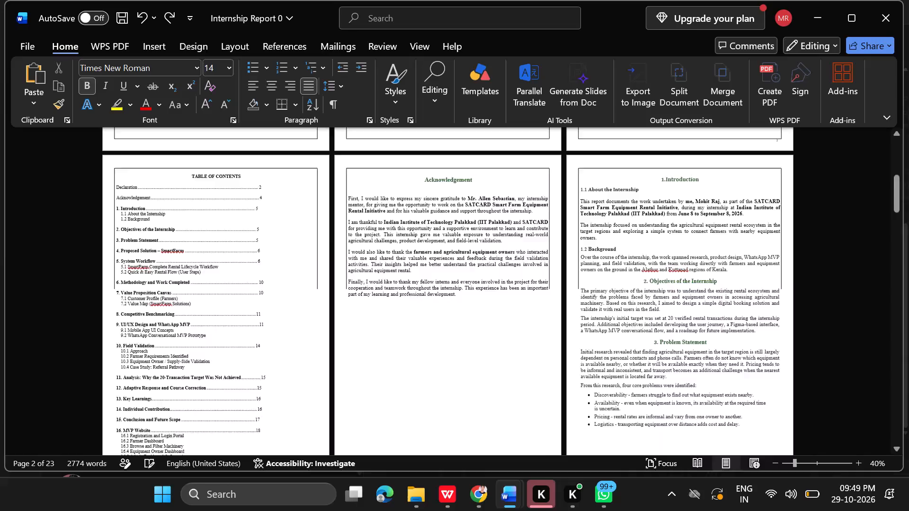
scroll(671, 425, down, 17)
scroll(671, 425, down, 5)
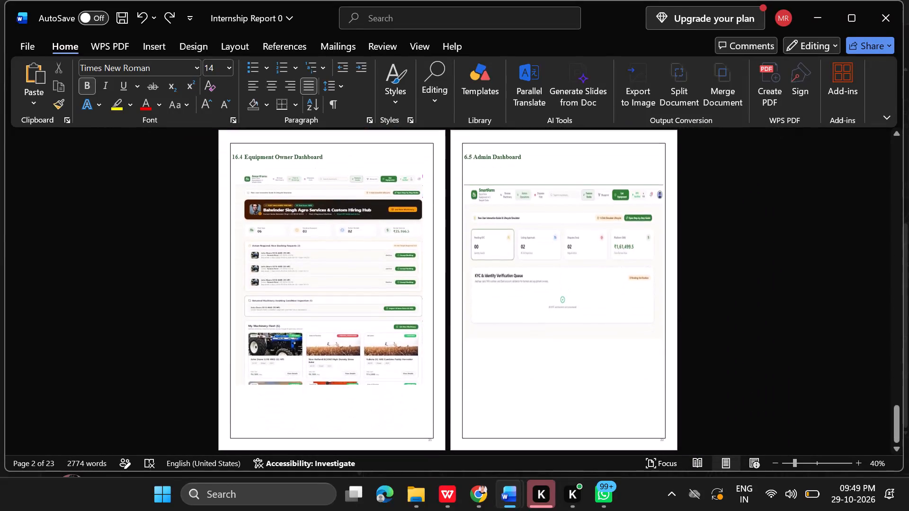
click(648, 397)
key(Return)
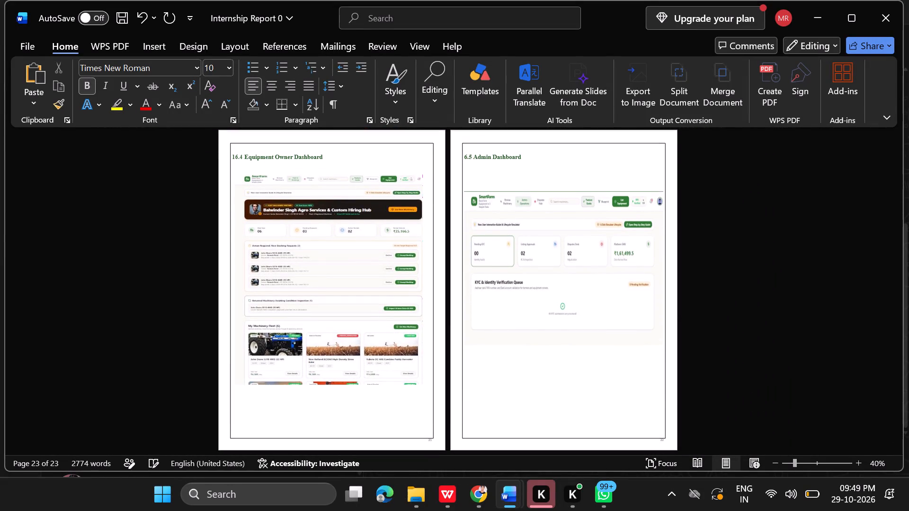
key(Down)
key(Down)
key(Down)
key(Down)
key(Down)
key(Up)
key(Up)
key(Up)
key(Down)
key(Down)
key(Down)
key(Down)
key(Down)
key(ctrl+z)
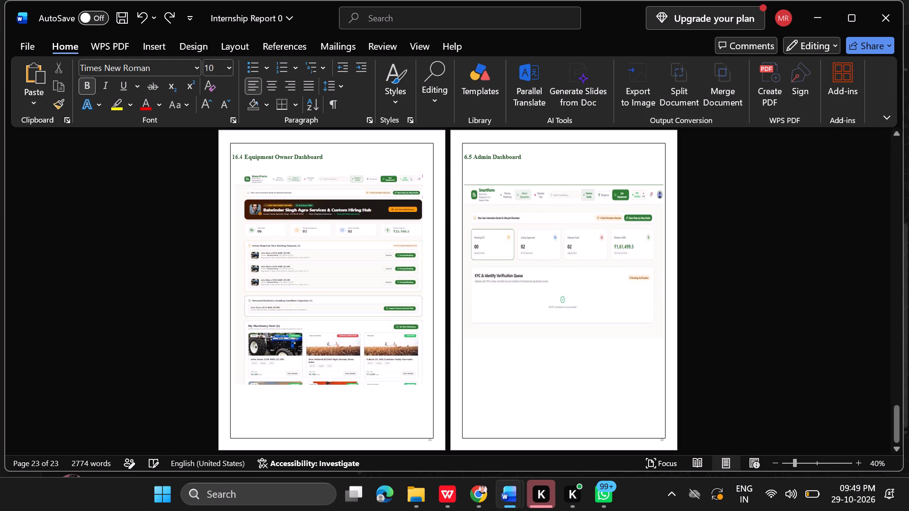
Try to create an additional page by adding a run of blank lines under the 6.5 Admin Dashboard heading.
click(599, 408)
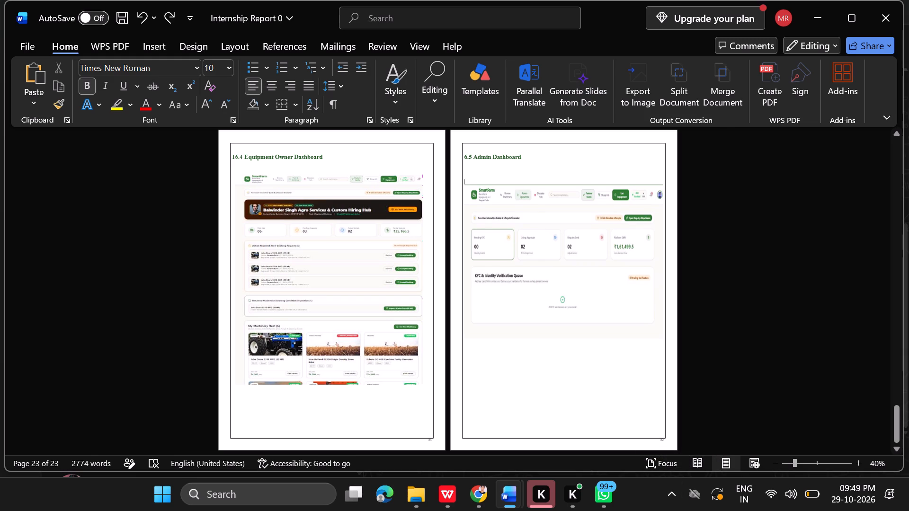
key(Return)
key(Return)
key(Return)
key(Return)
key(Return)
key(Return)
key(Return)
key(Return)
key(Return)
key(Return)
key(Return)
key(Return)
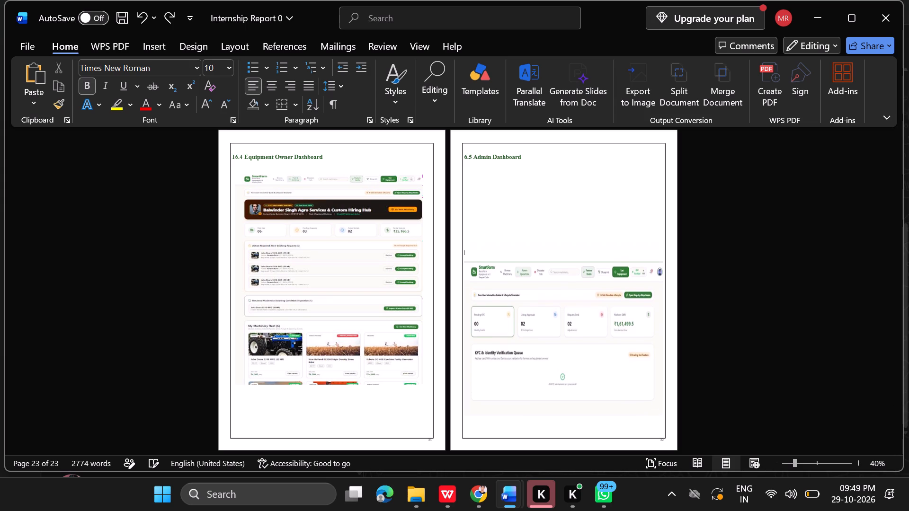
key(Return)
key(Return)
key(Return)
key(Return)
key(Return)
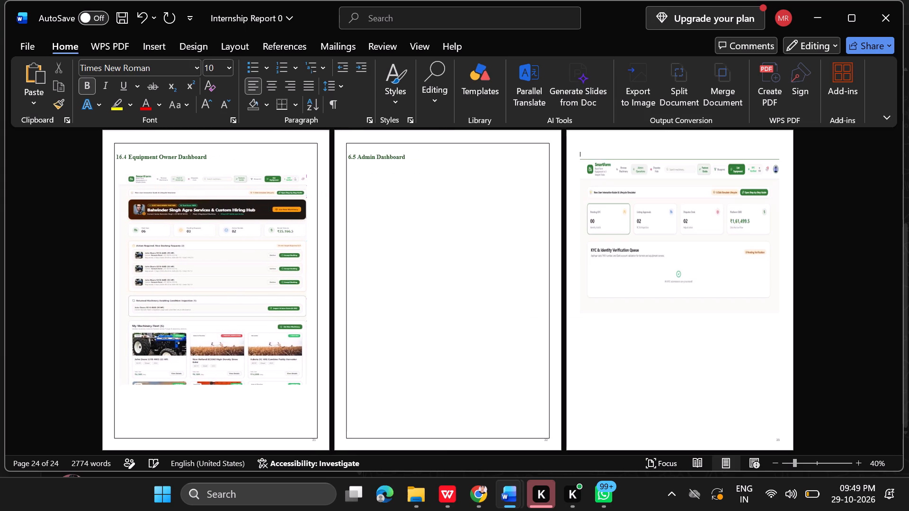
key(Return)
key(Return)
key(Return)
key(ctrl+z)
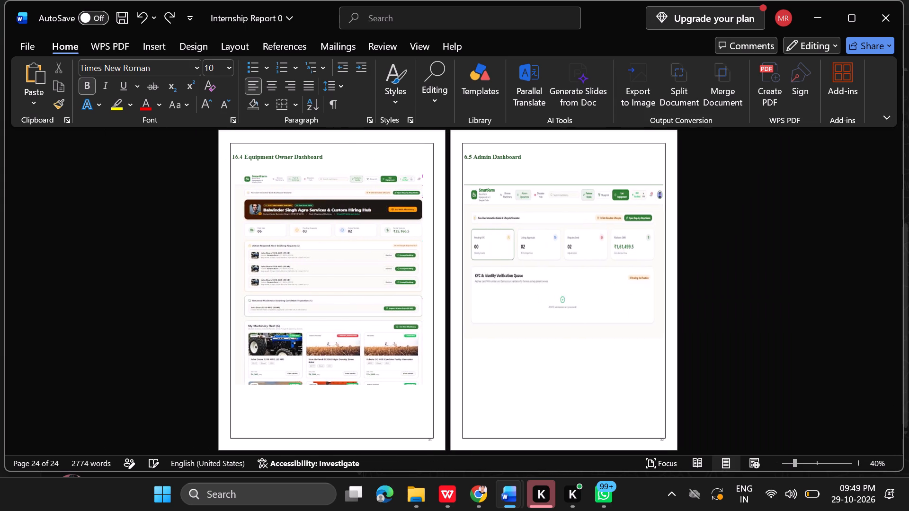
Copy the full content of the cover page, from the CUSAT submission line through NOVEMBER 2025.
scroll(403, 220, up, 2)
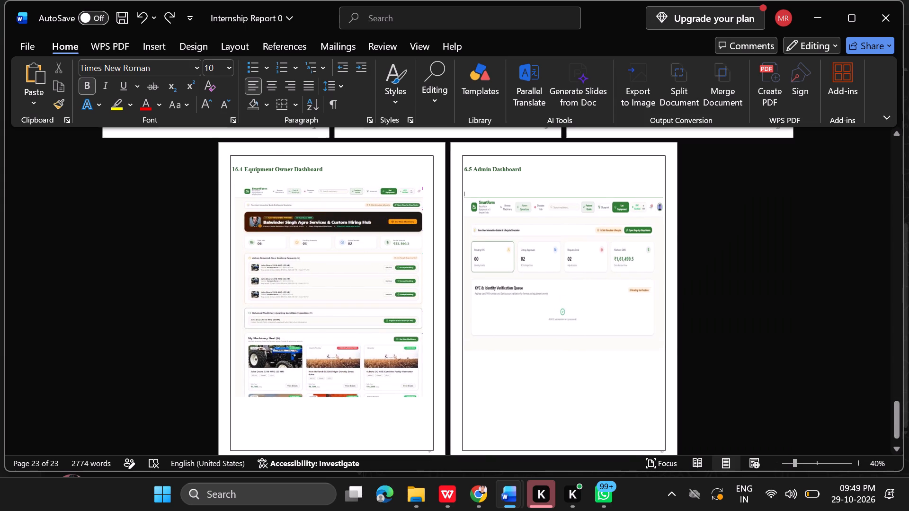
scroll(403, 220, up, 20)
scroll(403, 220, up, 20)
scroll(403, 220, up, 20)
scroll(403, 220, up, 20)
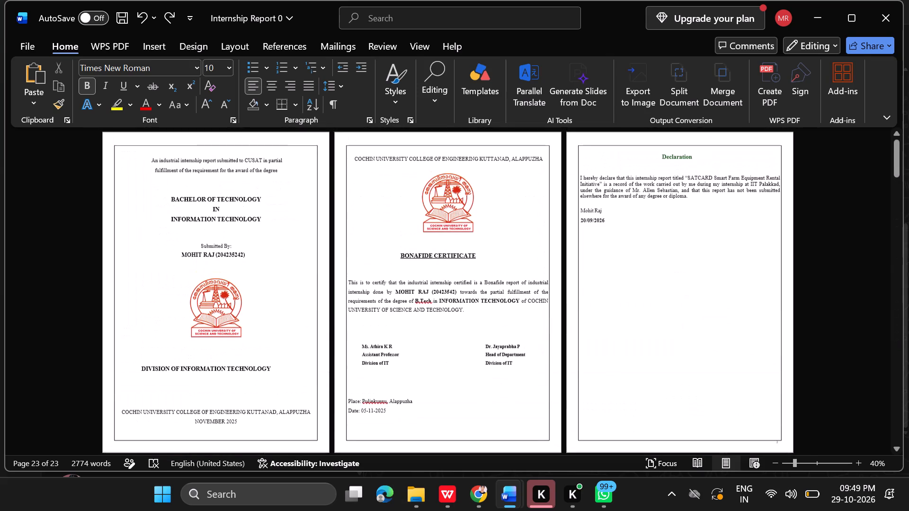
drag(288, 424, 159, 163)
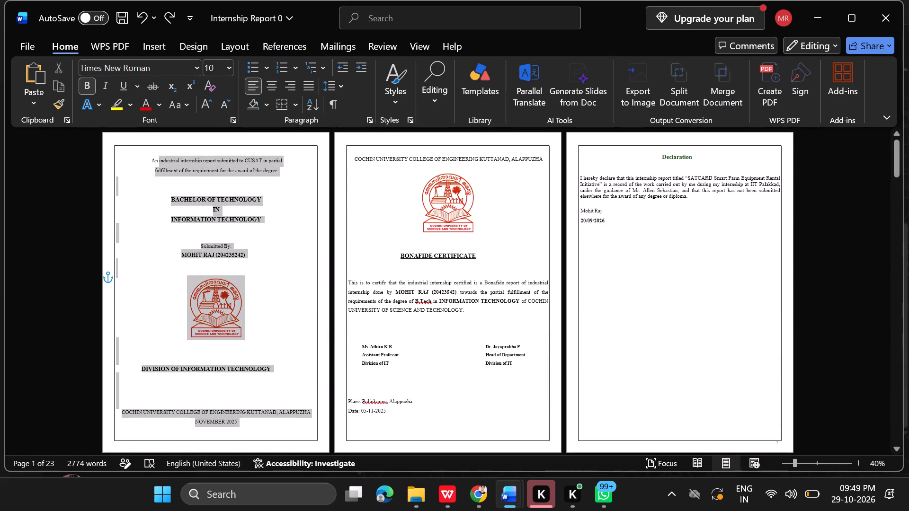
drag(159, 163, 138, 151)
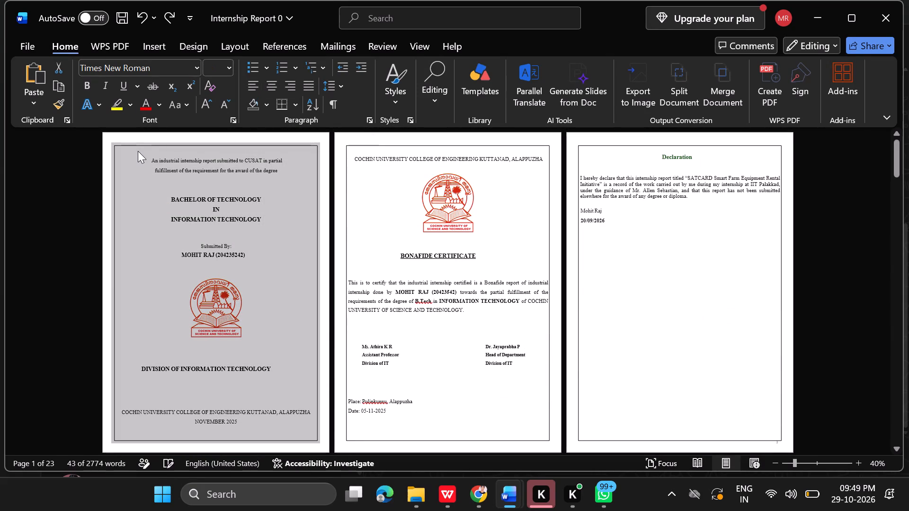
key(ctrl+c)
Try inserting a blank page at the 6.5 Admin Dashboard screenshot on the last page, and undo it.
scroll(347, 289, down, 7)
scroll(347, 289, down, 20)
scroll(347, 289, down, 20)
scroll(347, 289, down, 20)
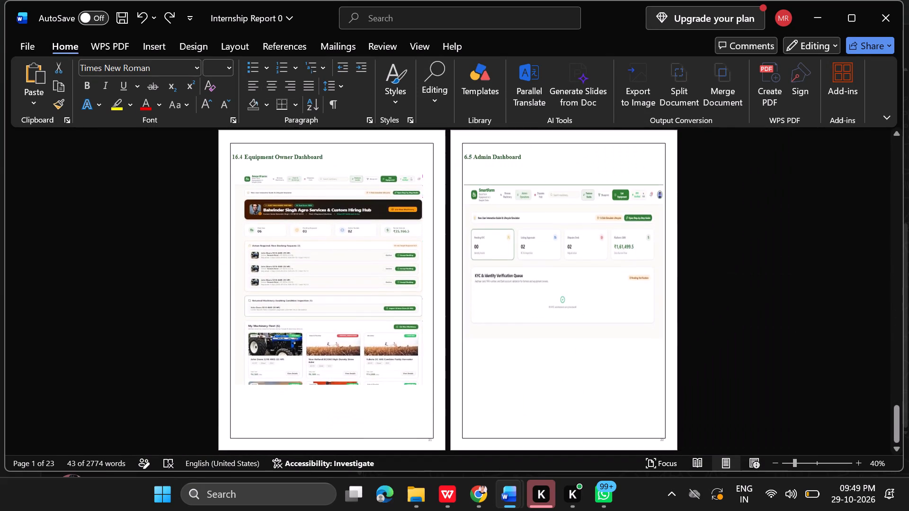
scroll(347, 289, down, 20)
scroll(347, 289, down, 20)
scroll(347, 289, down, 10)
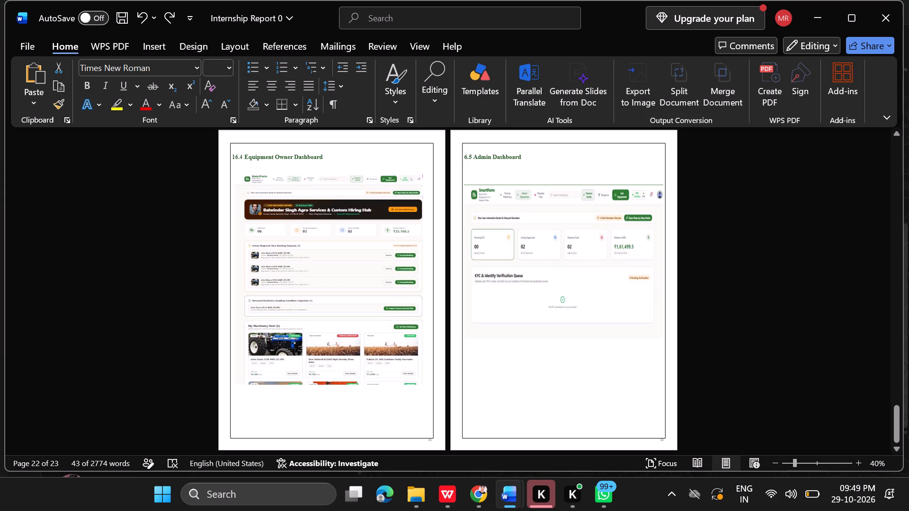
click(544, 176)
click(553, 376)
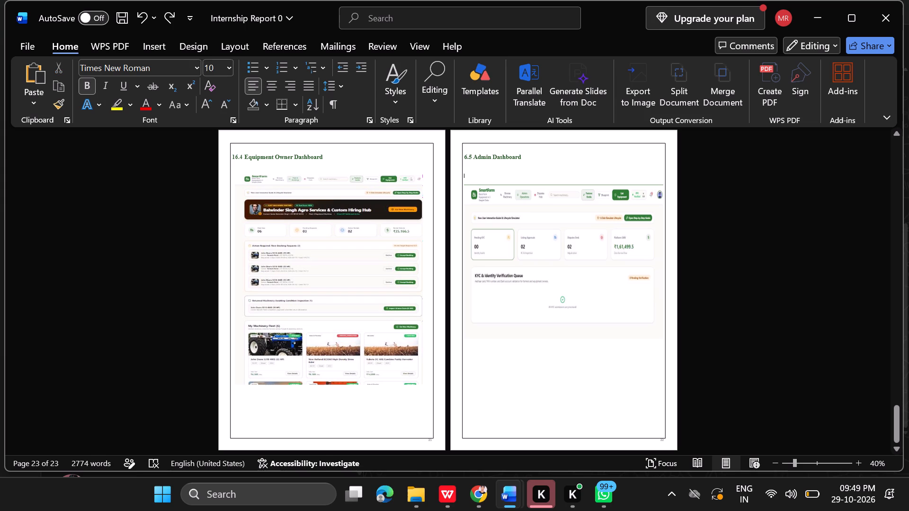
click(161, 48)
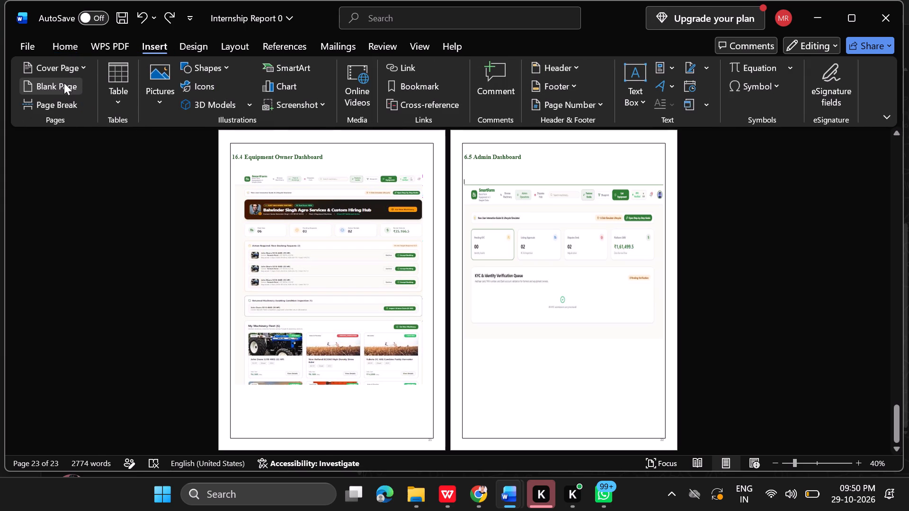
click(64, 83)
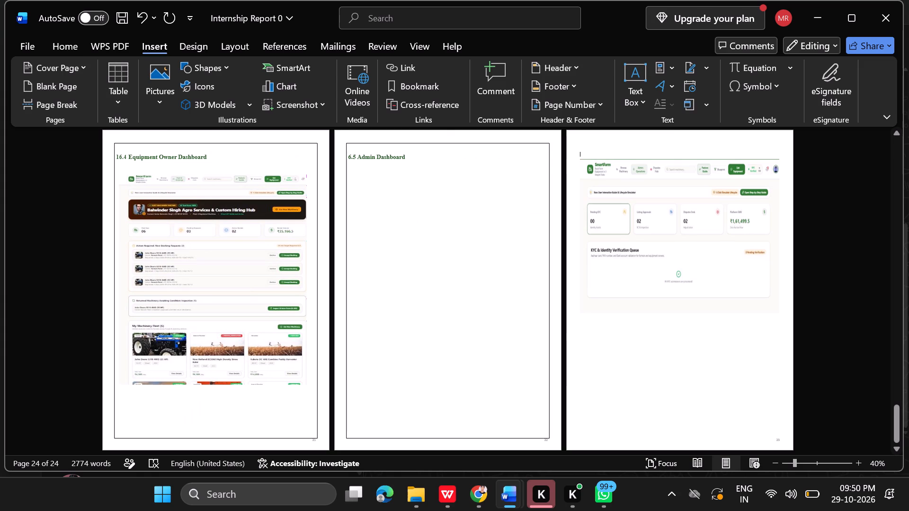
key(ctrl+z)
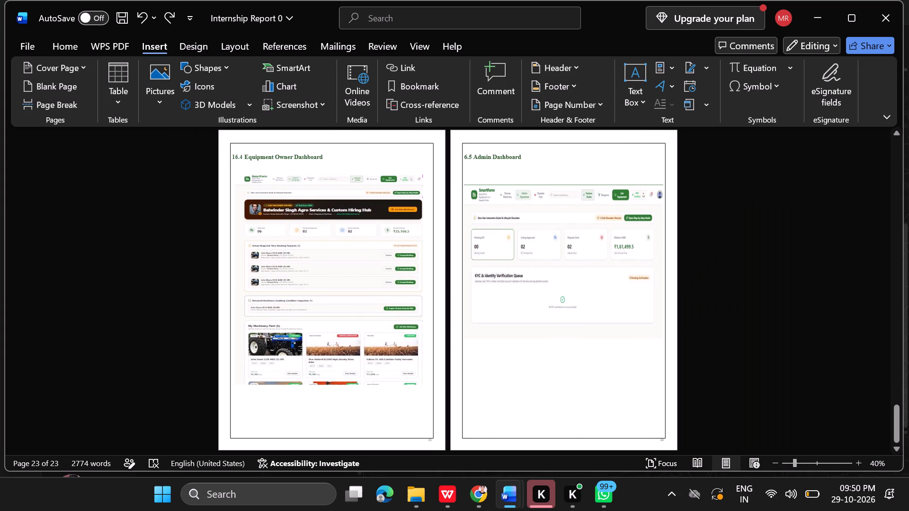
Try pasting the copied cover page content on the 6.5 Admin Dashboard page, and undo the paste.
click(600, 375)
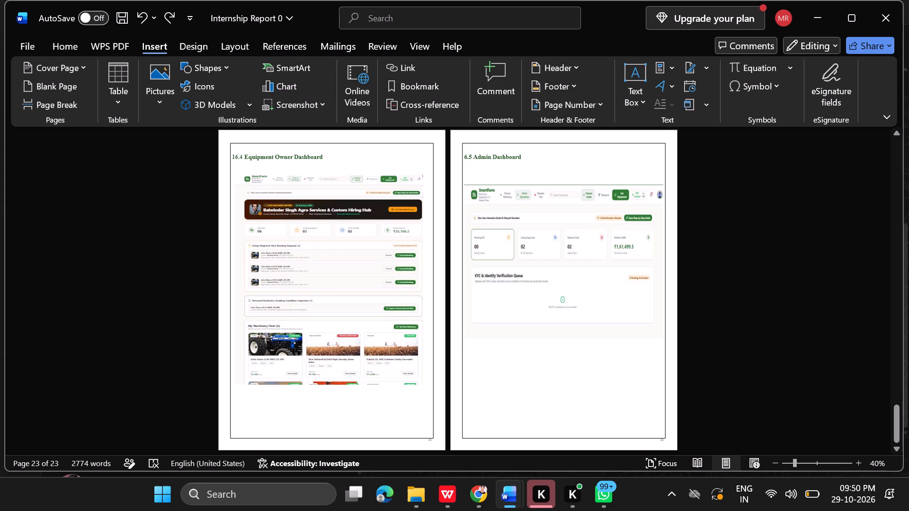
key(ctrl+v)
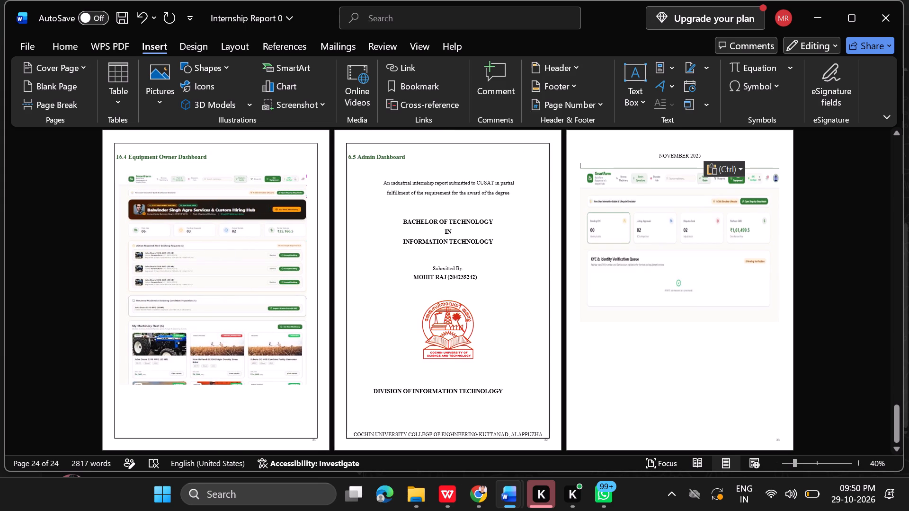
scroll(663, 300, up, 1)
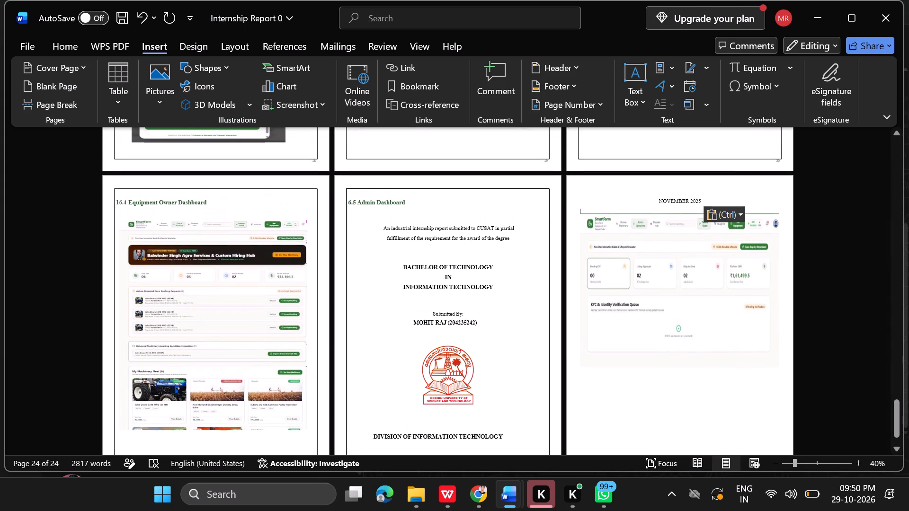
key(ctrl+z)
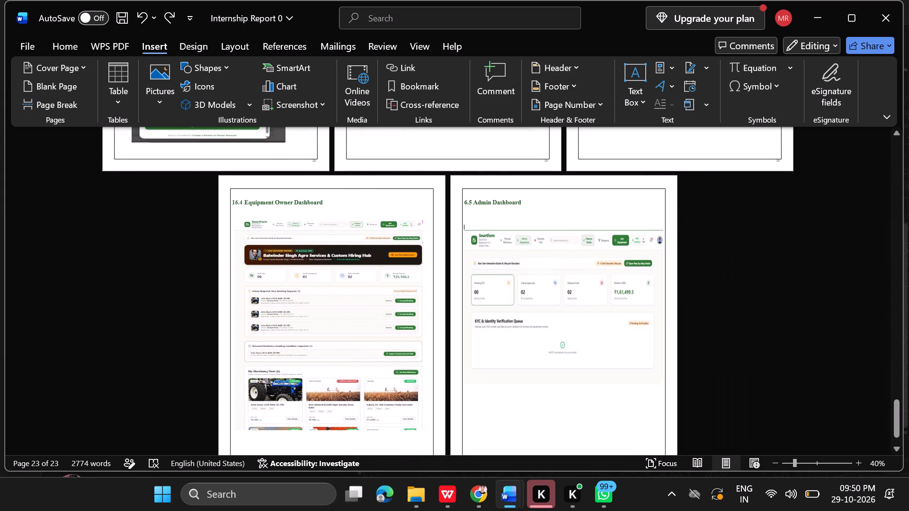
Cut the admin dashboard screenshot from the 6.5 Admin Dashboard page.
scroll(609, 392, up, 1)
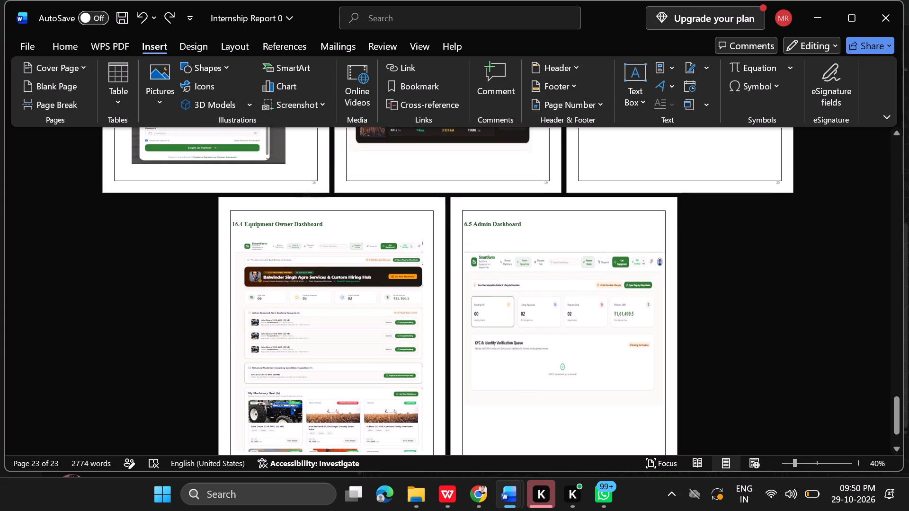
scroll(609, 392, up, 1)
scroll(609, 392, down, 1)
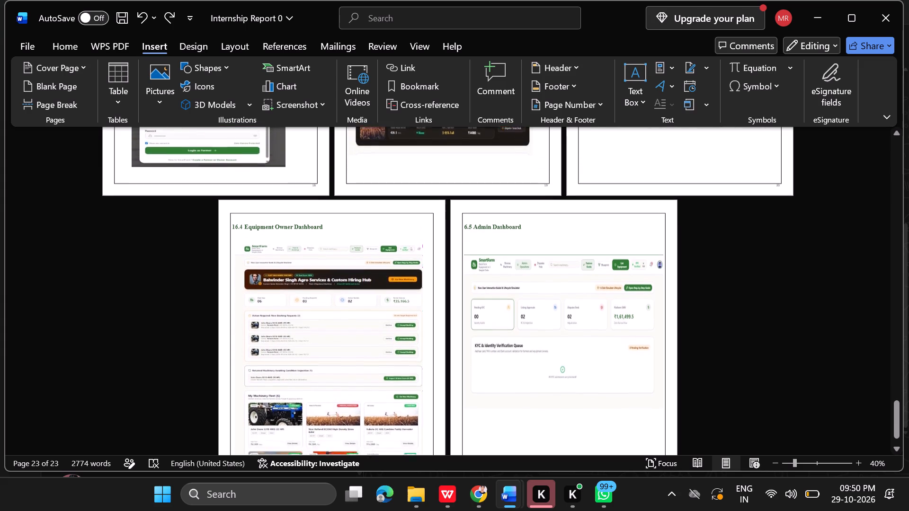
scroll(609, 392, down, 1)
click(595, 275)
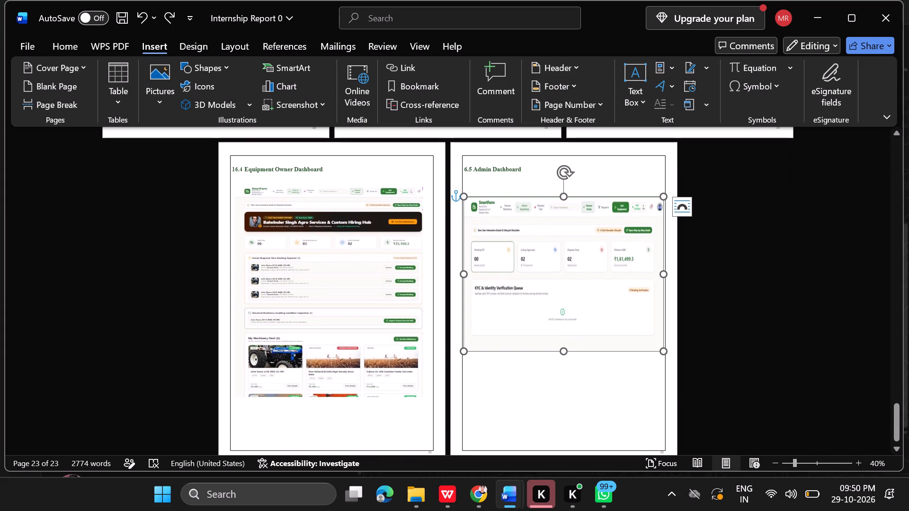
key(ctrl+x)
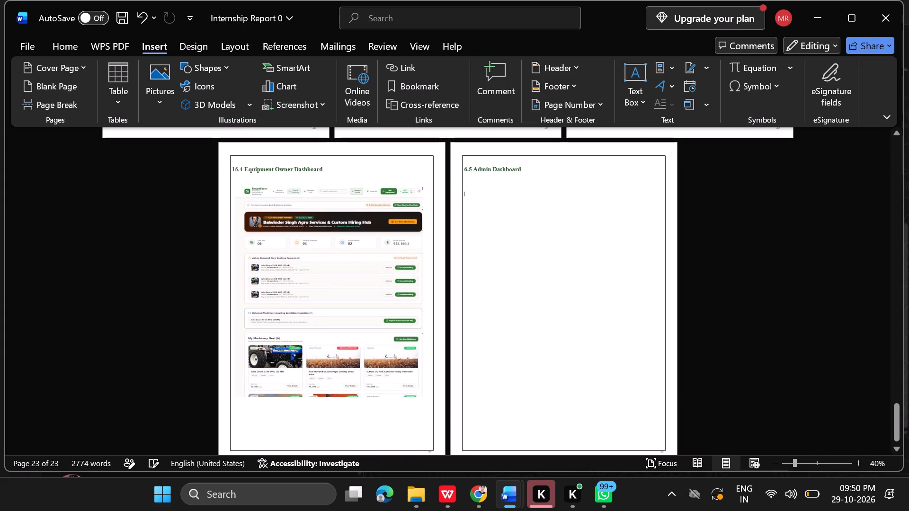
Add a run of blank lines under the 6.5 Admin Dashboard heading to create an additional page after it.
key(Return)
key(Return)
key(Return)
key(Return)
key(Return)
key(Return)
key(Return)
key(Return)
key(Return)
key(Return)
key(Return)
key(Return)
key(Return)
key(Return)
key(Return)
key(Return)
key(Return)
key(Return)
key(Return)
key(Return)
key(Return)
key(Return)
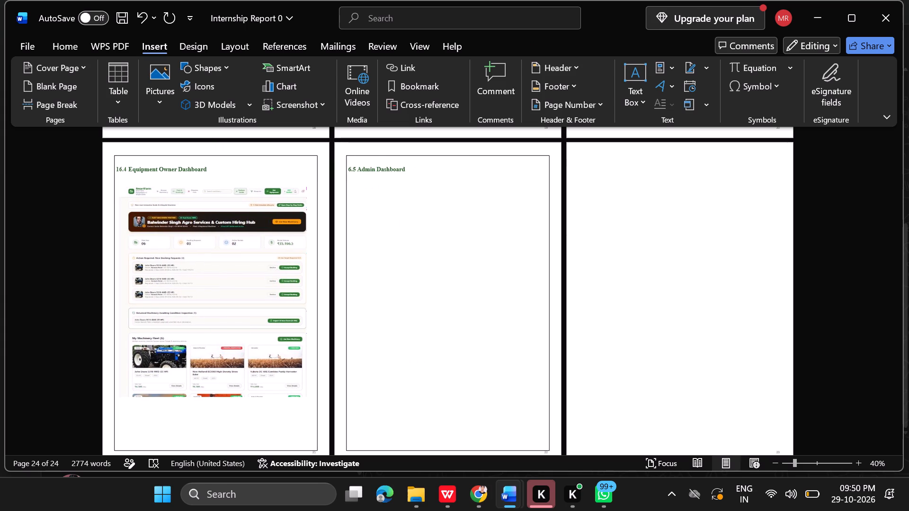
Paste the cut dashboard screenshot back under the 6.5 Admin Dashboard heading.
click(423, 232)
key(ctrl+v)
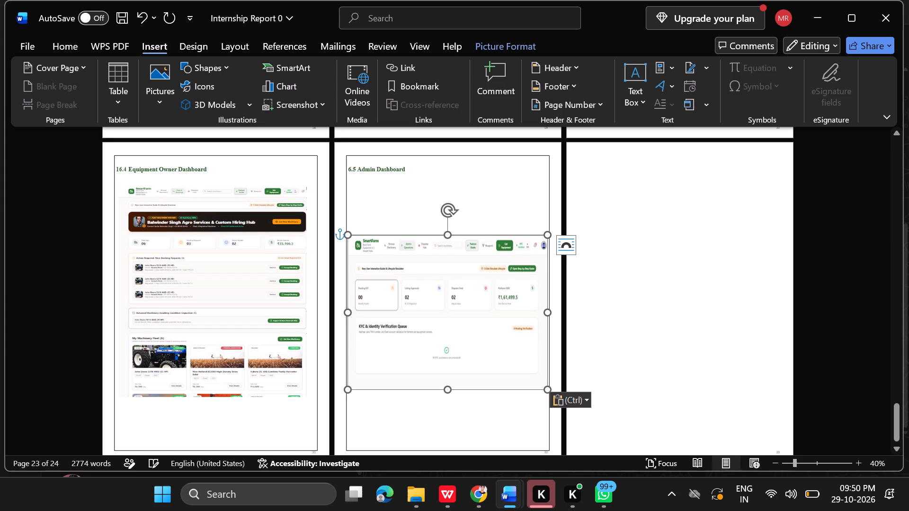
click(653, 202)
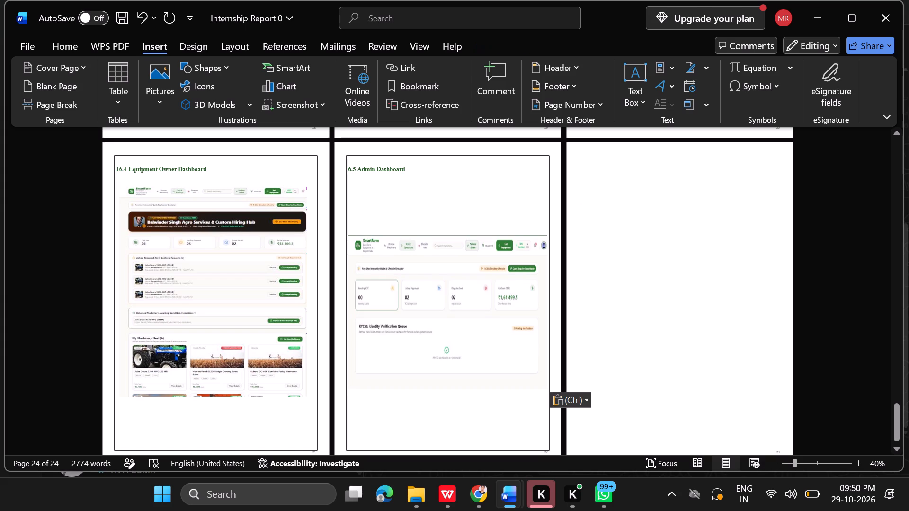
Copy the entire cover page content again, from the CUSAT submission line through NOVEMBER 2025.
scroll(653, 202, up, 20)
scroll(653, 202, up, 20)
scroll(653, 202, up, 20)
scroll(653, 202, down, 17)
scroll(653, 202, up, 20)
scroll(653, 202, up, 20)
scroll(653, 202, up, 20)
scroll(653, 202, down, 20)
scroll(653, 202, down, 20)
scroll(653, 202, down, 8)
scroll(653, 202, up, 20)
scroll(653, 202, up, 20)
scroll(653, 202, up, 20)
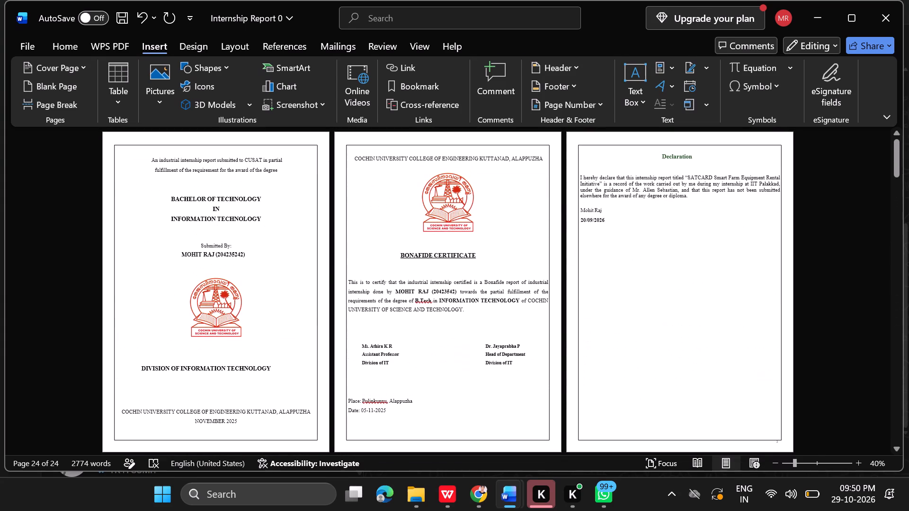
scroll(359, 262, up, 20)
scroll(359, 262, up, 20)
scroll(359, 262, up, 20)
drag(271, 423, 183, 166)
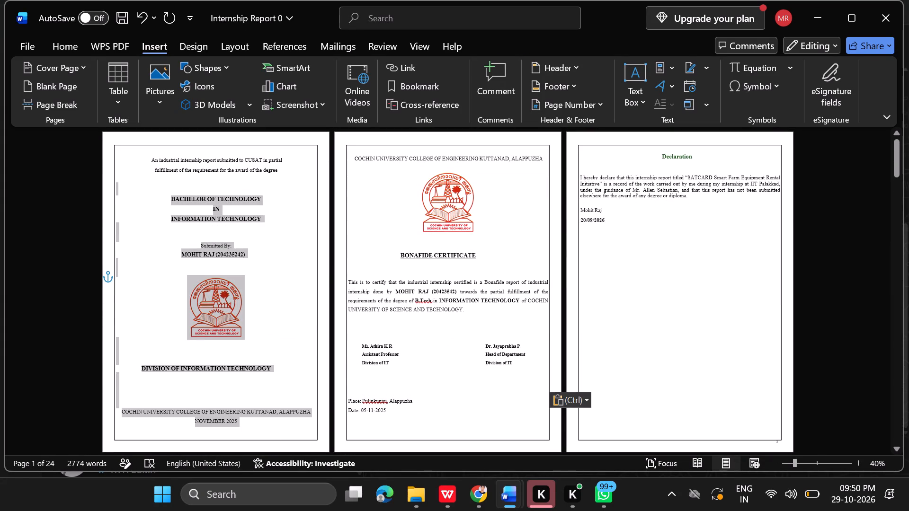
drag(183, 166, 138, 132)
key(ctrl+c)
Paste the copied cover page content onto the empty page following 6.5 Admin Dashboard.
scroll(138, 132, down, 6)
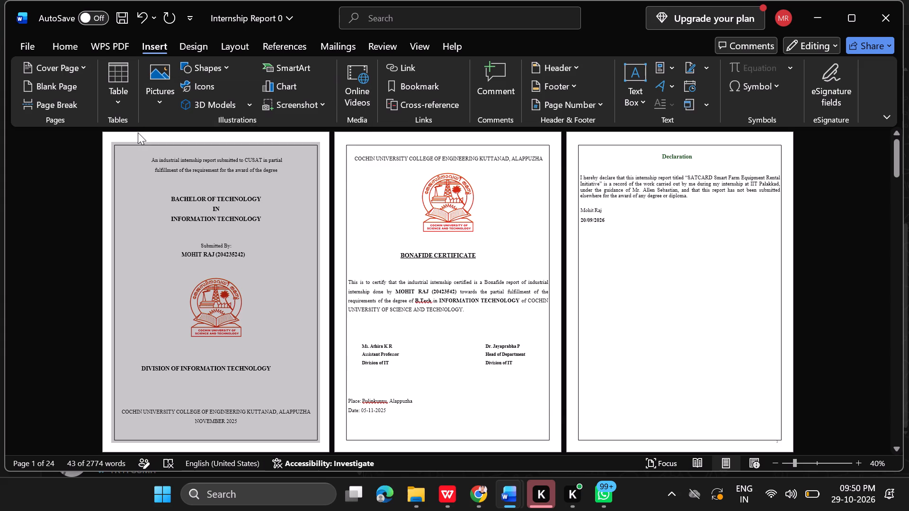
scroll(138, 132, down, 20)
scroll(138, 132, down, 20)
scroll(138, 132, down, 20)
scroll(138, 132, up, 15)
scroll(138, 132, down, 20)
scroll(138, 132, down, 20)
scroll(138, 132, down, 20)
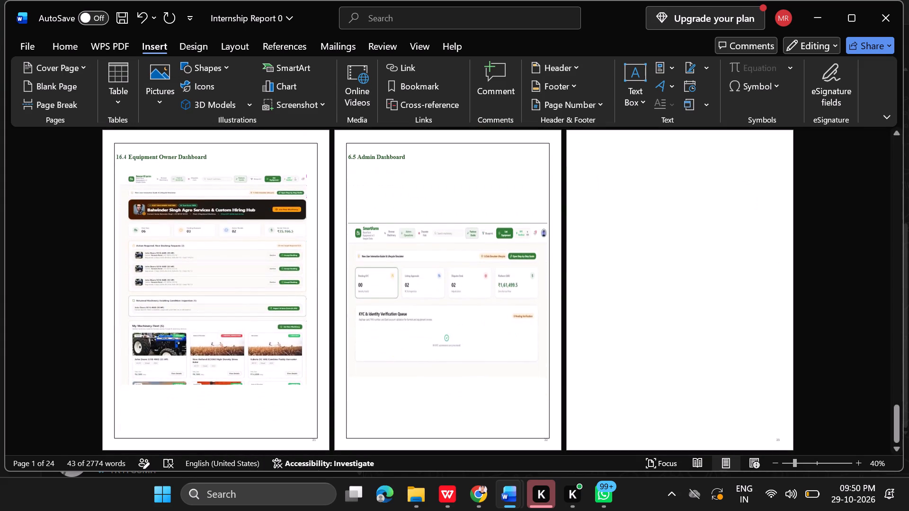
click(667, 237)
key(ctrl+v)
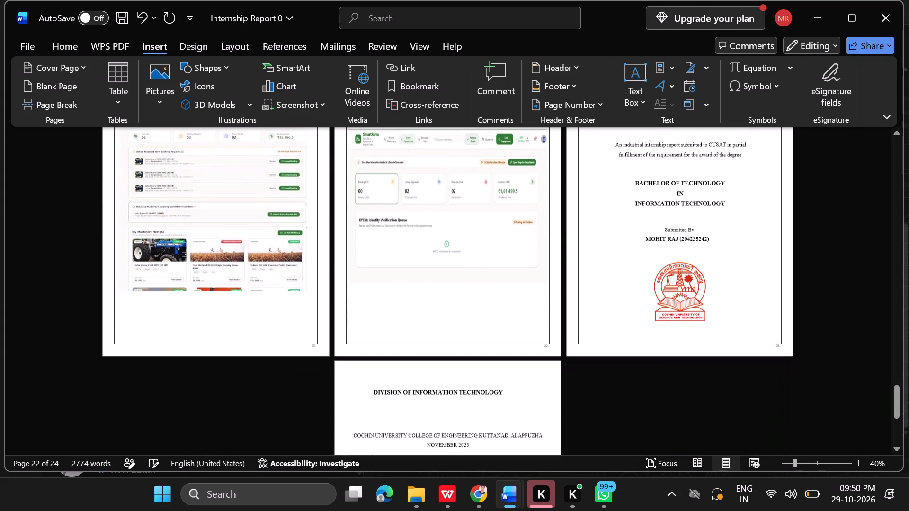
Delete the blank lines above the pasted cover content so it starts near the top of its page.
scroll(667, 237, up, 2)
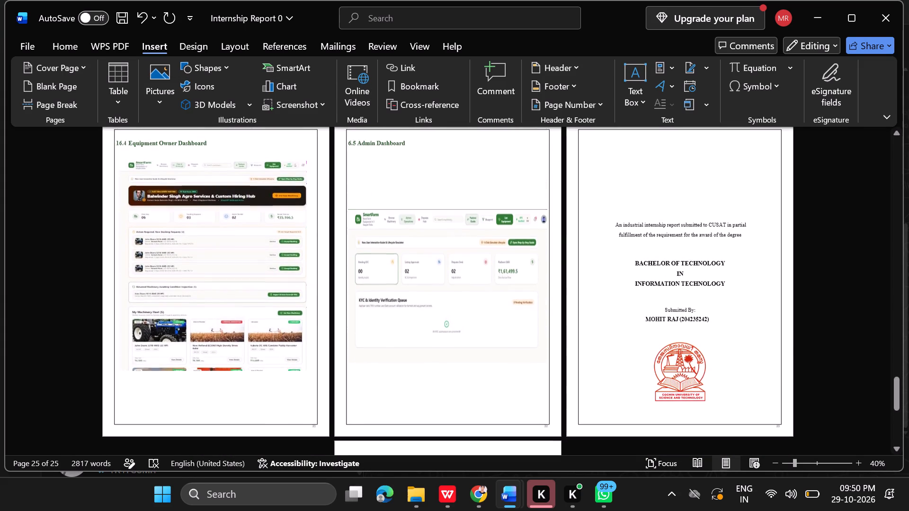
scroll(667, 237, up, 1)
click(631, 258)
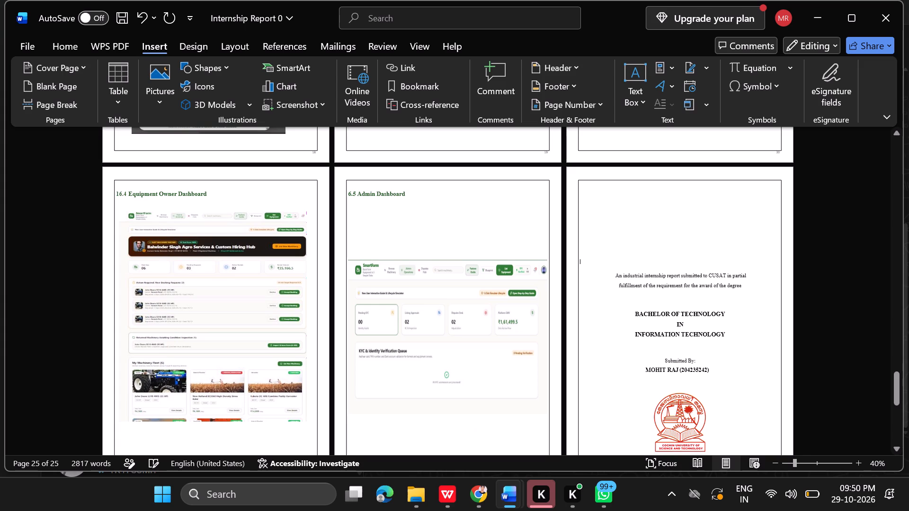
key(BackSpace)
key(BackSpace)
key(BackSpace)
key(BackSpace)
key(BackSpace)
key(BackSpace)
key(BackSpace)
key(BackSpace)
key(BackSpace)
key(BackSpace)
key(BackSpace)
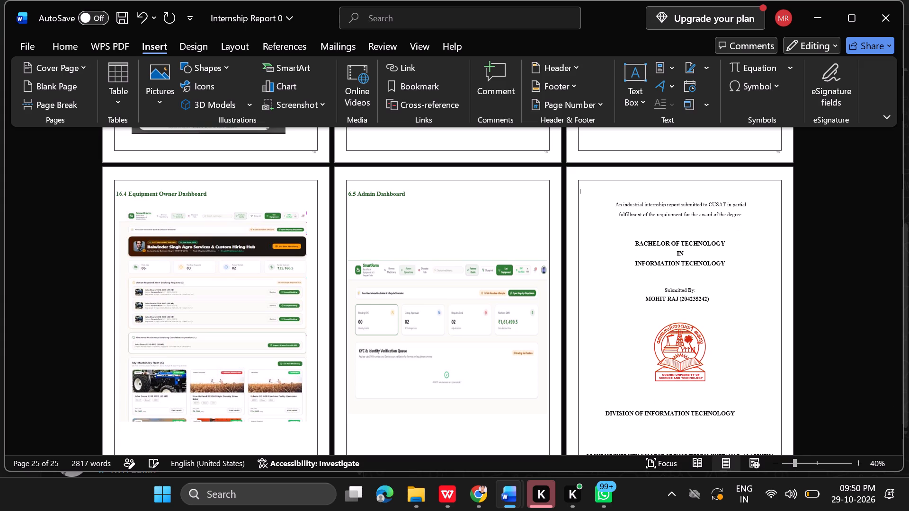
Delete the pasted cover text and university emblem, including the college name and NOVEMBER 2025, leaving an empty bordered page.
click(749, 417)
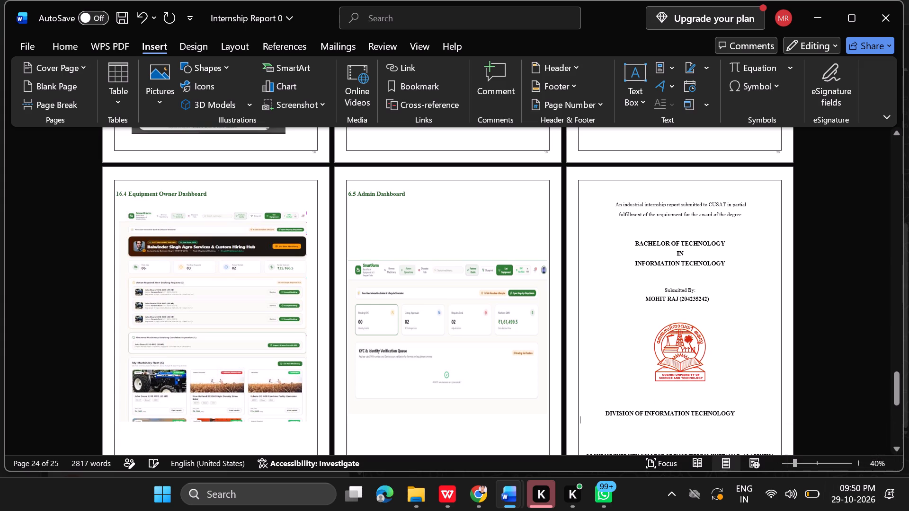
drag(613, 202, 733, 413)
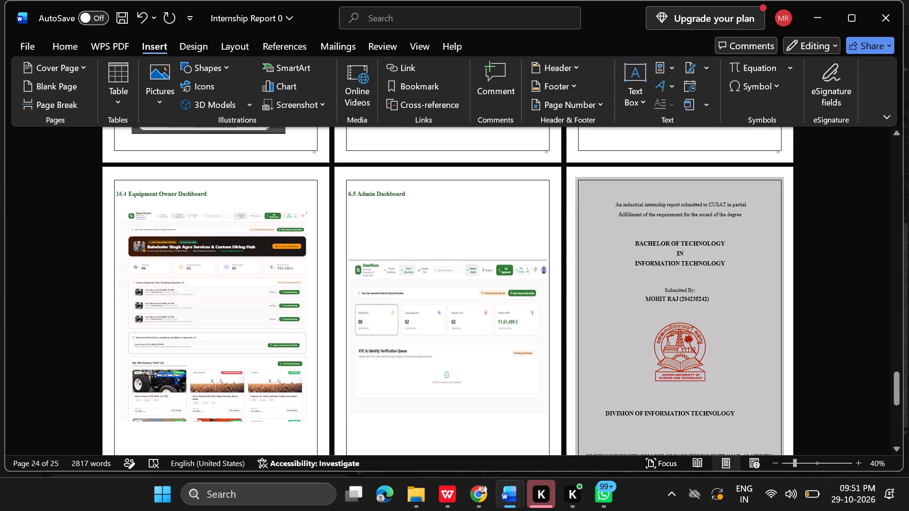
drag(733, 413, 738, 411)
click(738, 411)
drag(738, 411, 697, 345)
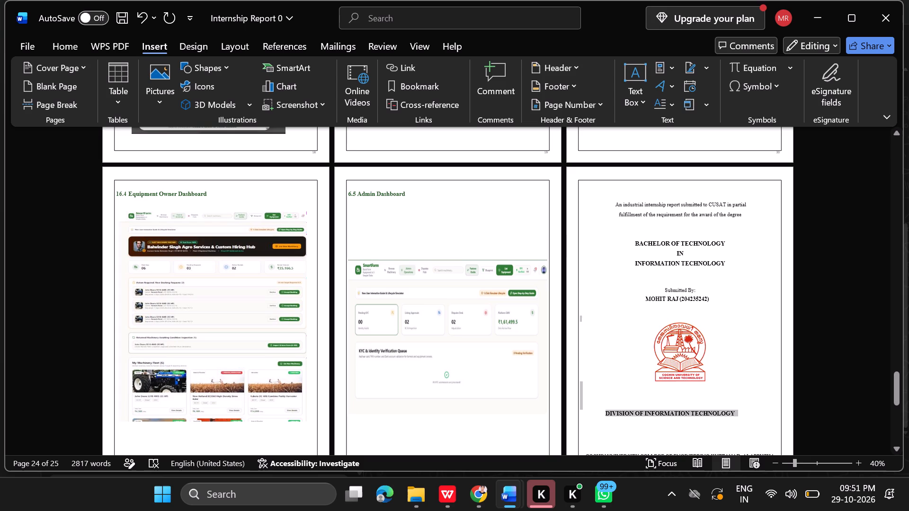
drag(697, 345, 616, 205)
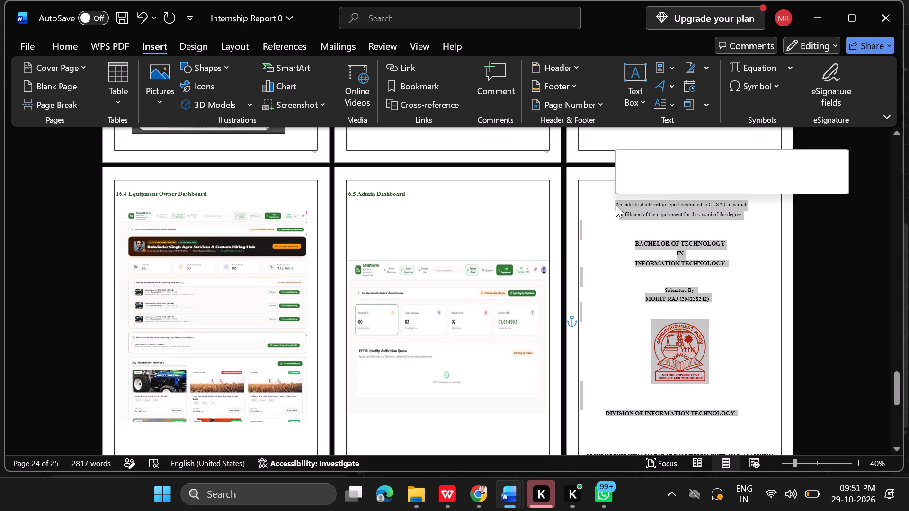
key(BackSpace)
drag(726, 272, 633, 247)
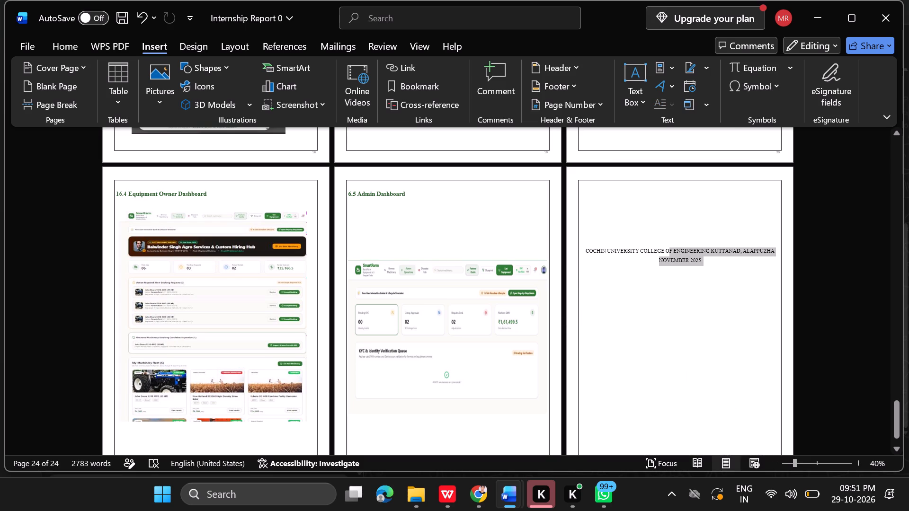
drag(633, 247, 603, 234)
key(BackSpace)
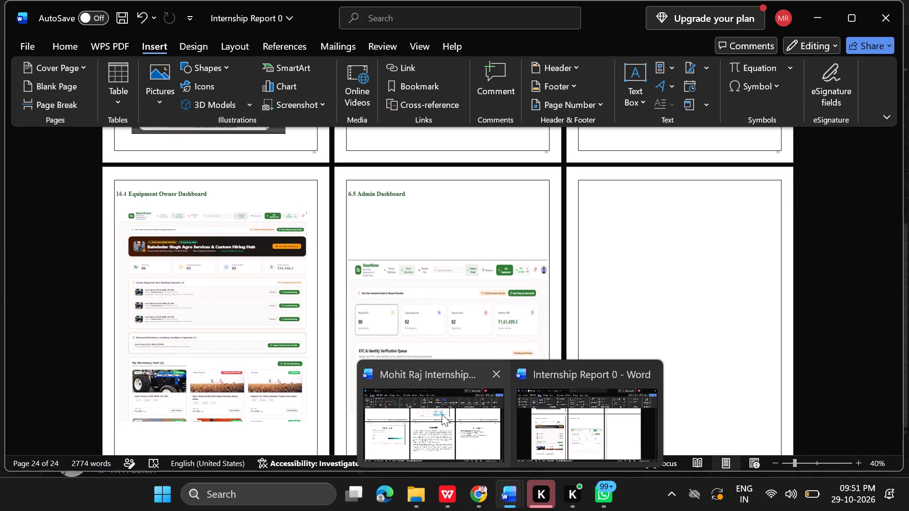
Copy the CONCLUSION heading and its paragraphs from the college-format report onto the empty bordered page after 6.5 Admin Dashboard.
click(441, 414)
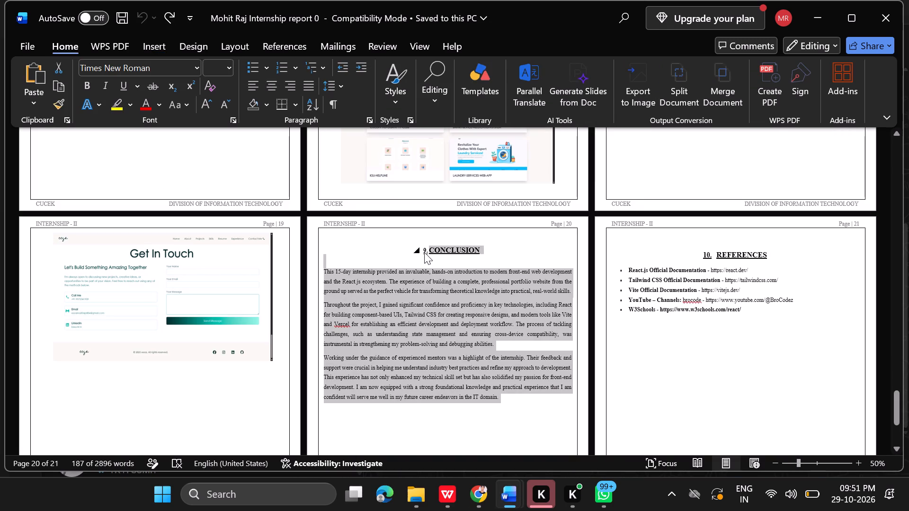
key(ctrl+c)
click(575, 415)
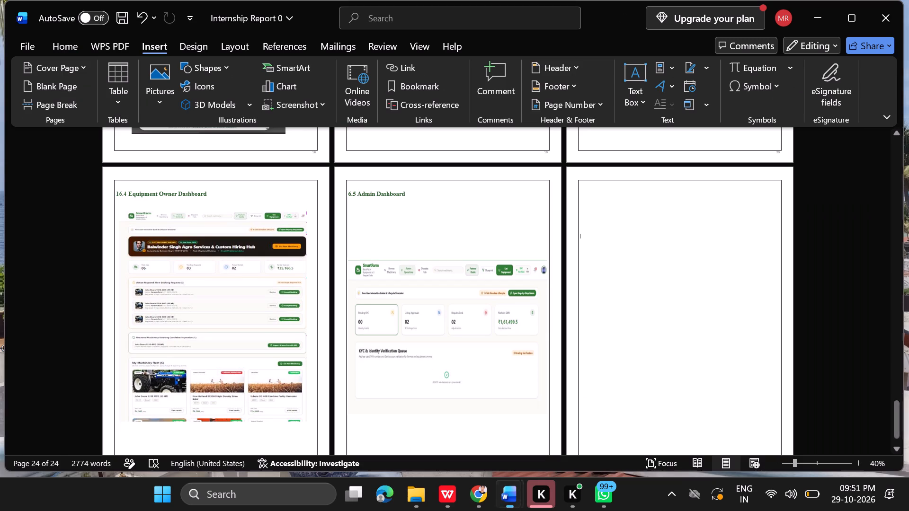
click(649, 209)
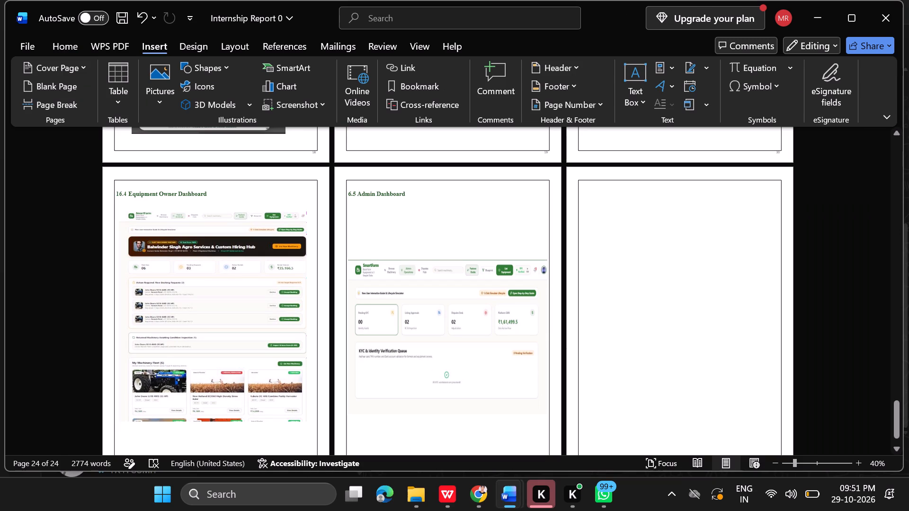
key(ctrl+v)
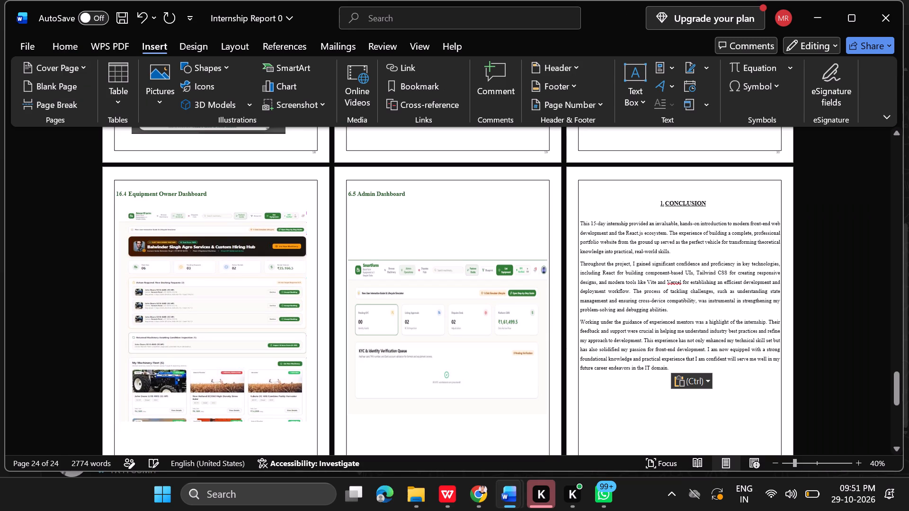
Delete the blank space above the pasted CONCLUSION heading.
click(658, 203)
key(Left)
key(Left)
key(BackSpace)
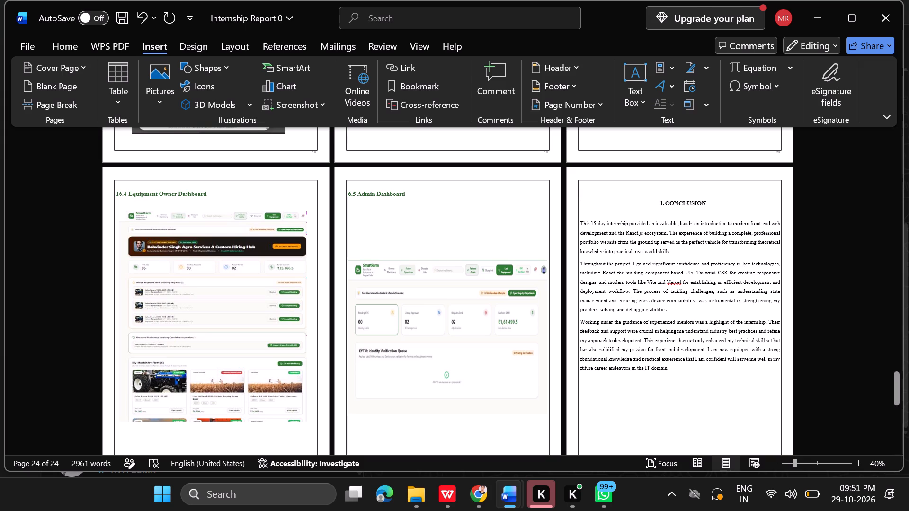
key(BackSpace)
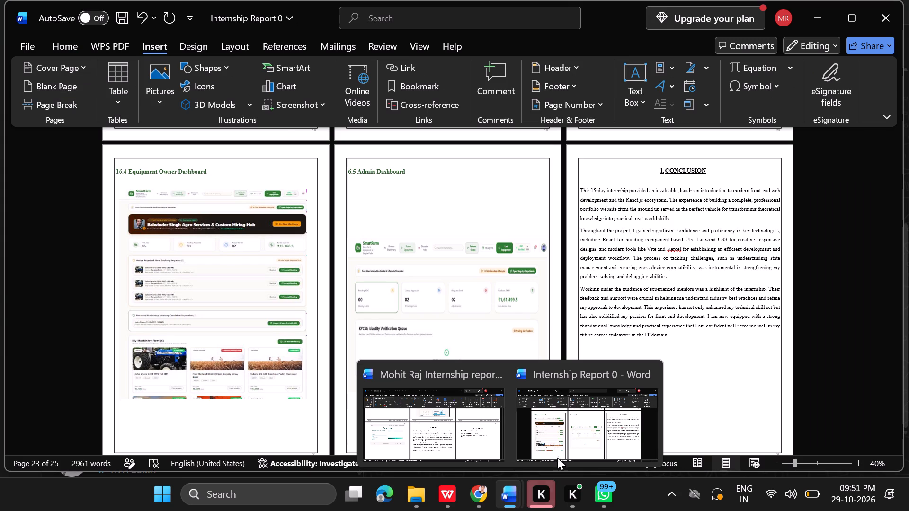
Replace the automatic number of the CONCLUSION heading with 7.
click(578, 433)
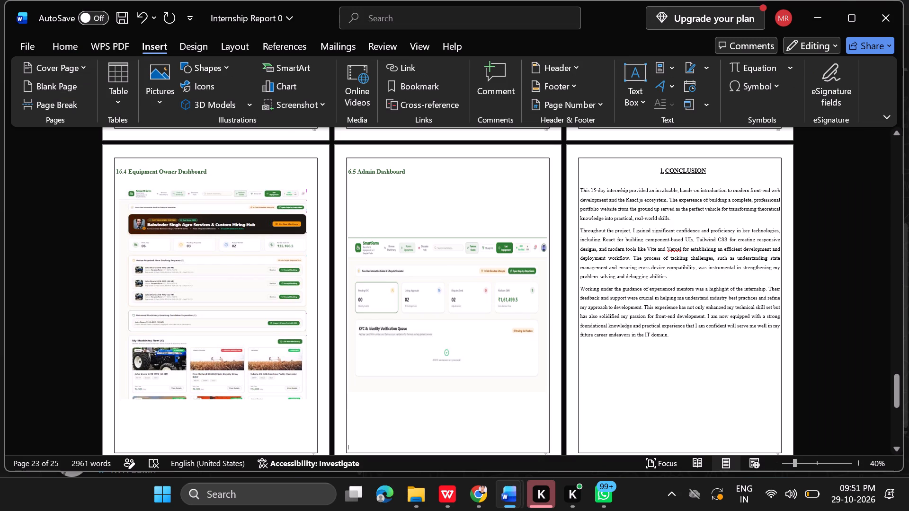
click(663, 173)
key(BackSpace)
key(7)
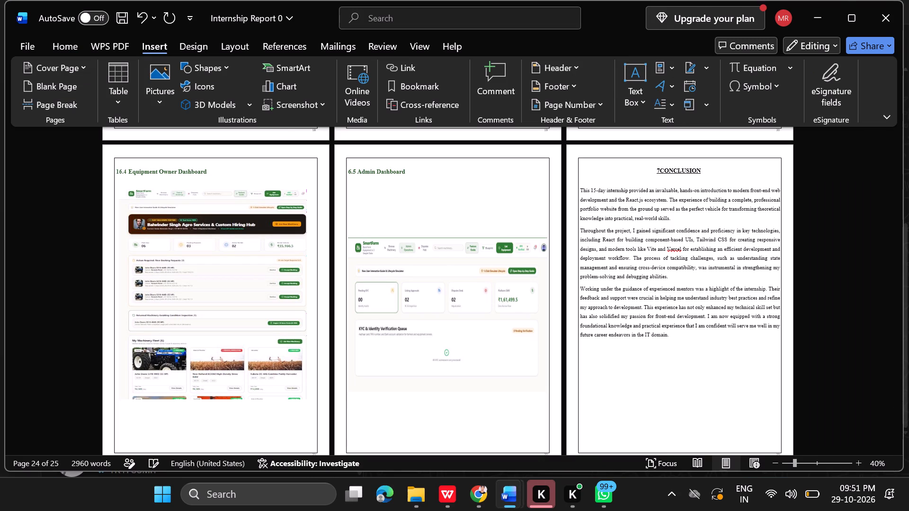
key(period)
Copy the entire cover page content, from the CUSAT submission line through NOVEMBER 2025.
scroll(666, 323, down, 1)
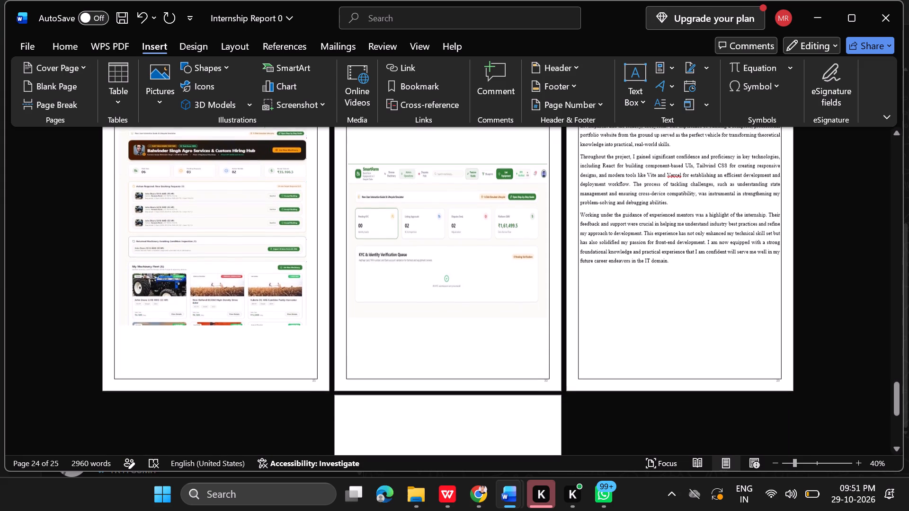
scroll(666, 323, down, 2)
click(445, 254)
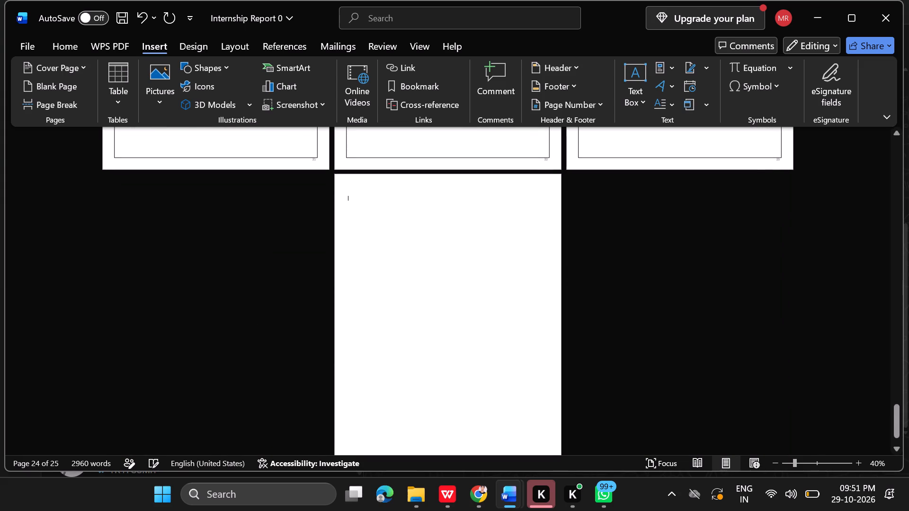
scroll(445, 254, up, 20)
scroll(445, 254, up, 20)
scroll(445, 254, up, 20)
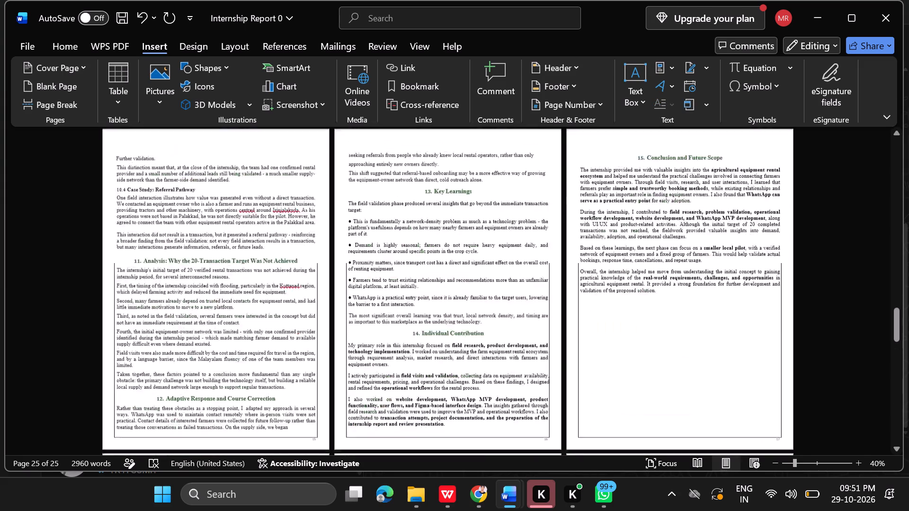
scroll(445, 254, up, 20)
scroll(445, 254, up, 20)
scroll(445, 254, up, 20)
scroll(445, 254, down, 1)
scroll(445, 254, up, 20)
scroll(445, 254, up, 20)
scroll(445, 254, up, 2)
drag(286, 427, 142, 138)
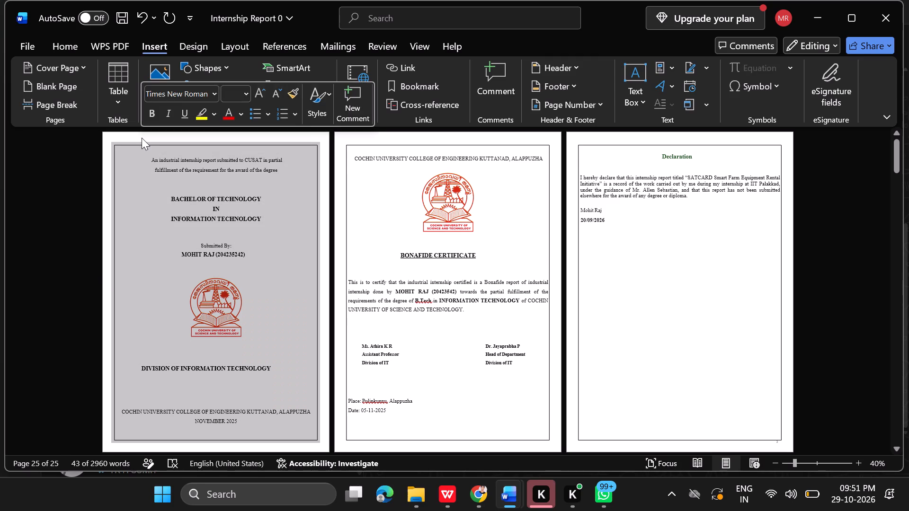
key(ctrl+c)
Paste the copied cover page content onto the empty last page following the conclusion.
scroll(142, 138, down, 20)
scroll(142, 138, down, 17)
scroll(142, 138, up, 4)
scroll(142, 138, down, 20)
scroll(142, 138, down, 20)
scroll(142, 138, down, 20)
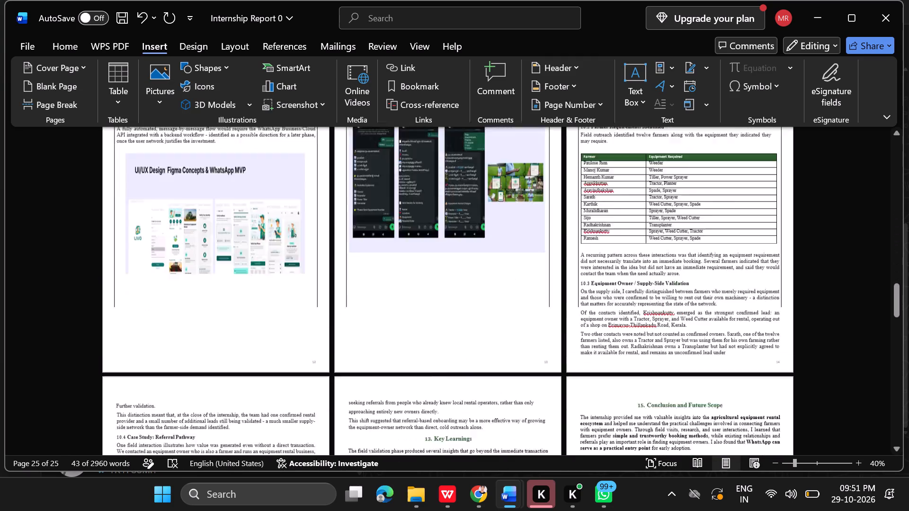
scroll(142, 138, down, 20)
scroll(142, 138, down, 20)
scroll(142, 138, down, 20)
scroll(142, 138, up, 1)
click(351, 229)
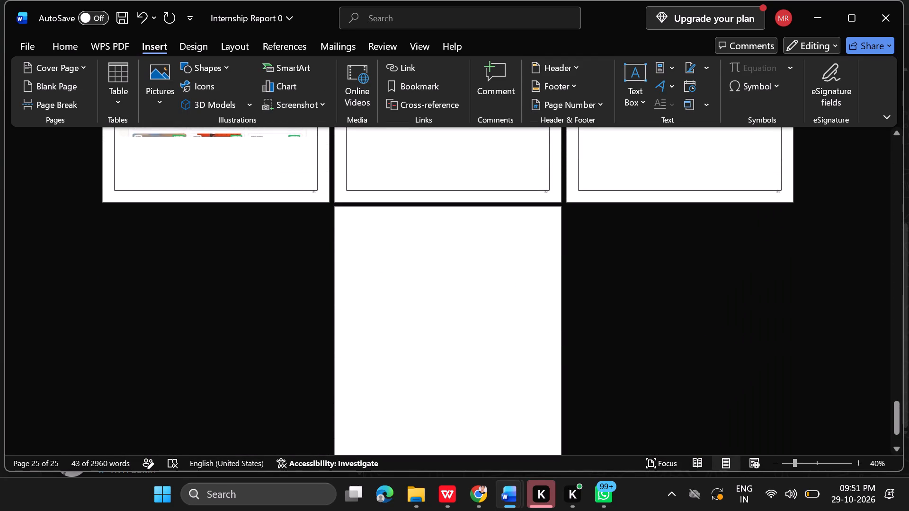
key(ctrl+v)
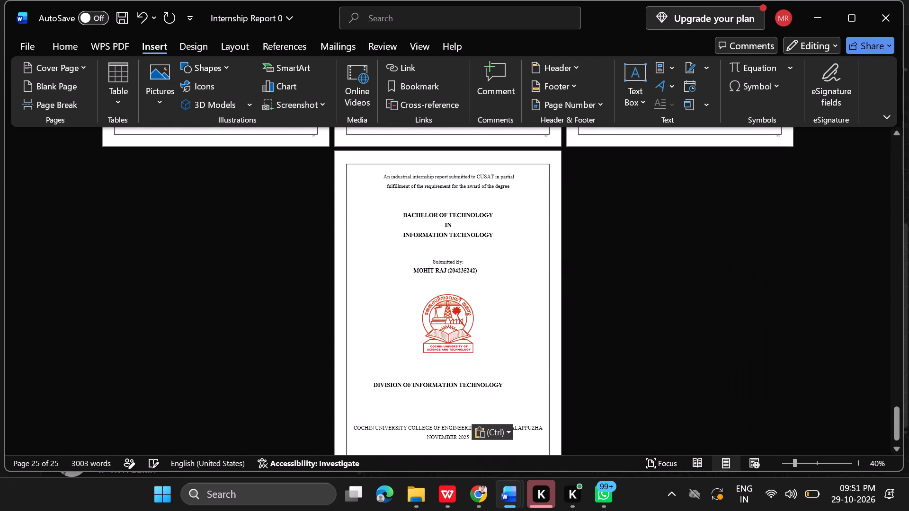
Delete the pasted cover text and university emblem on the last page, leaving an empty bordered page.
scroll(351, 229, down, 4)
scroll(351, 229, up, 1)
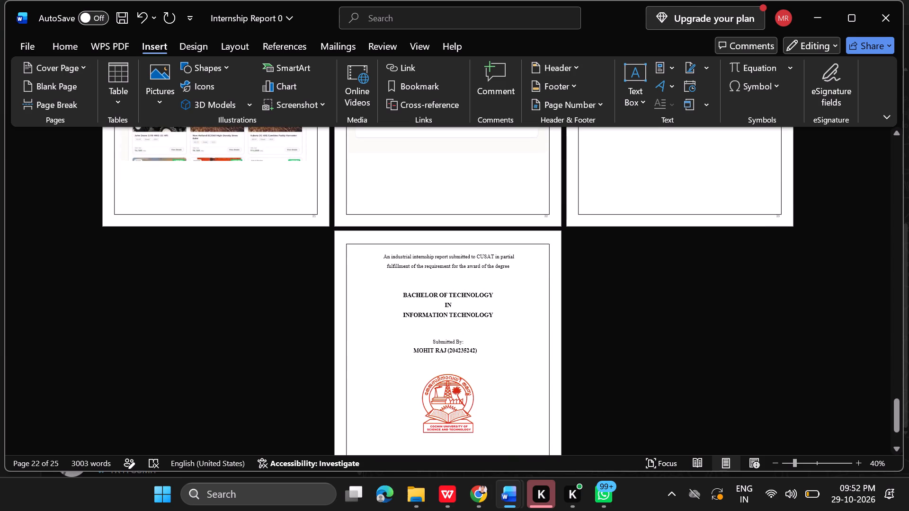
scroll(415, 306, down, 4)
drag(497, 417, 459, 287)
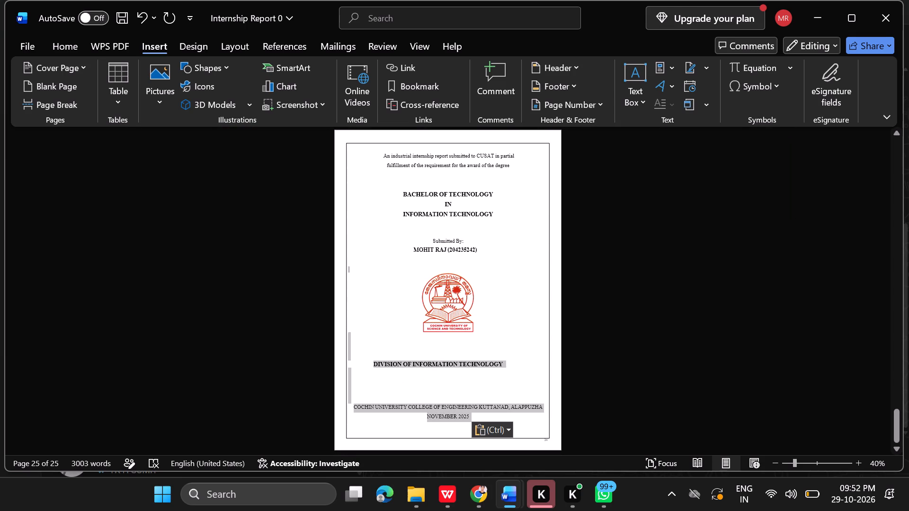
drag(459, 287, 384, 165)
key(BackSpace)
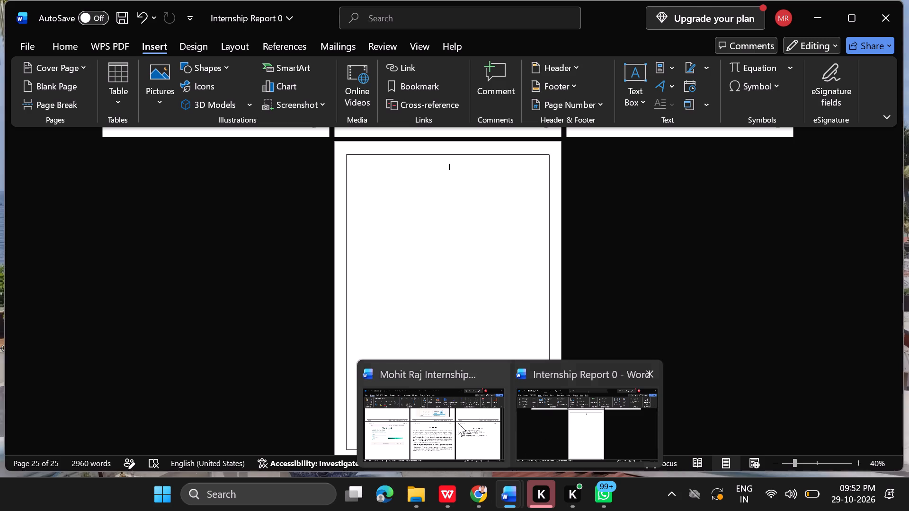
Copy the REFERENCES heading and its bulleted list from the college-format report onto the empty bordered last page.
click(447, 422)
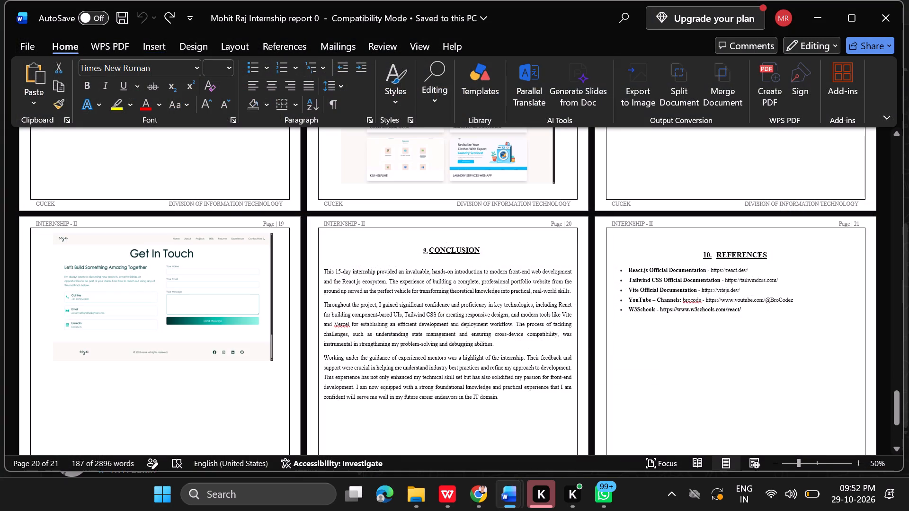
drag(752, 316, 695, 250)
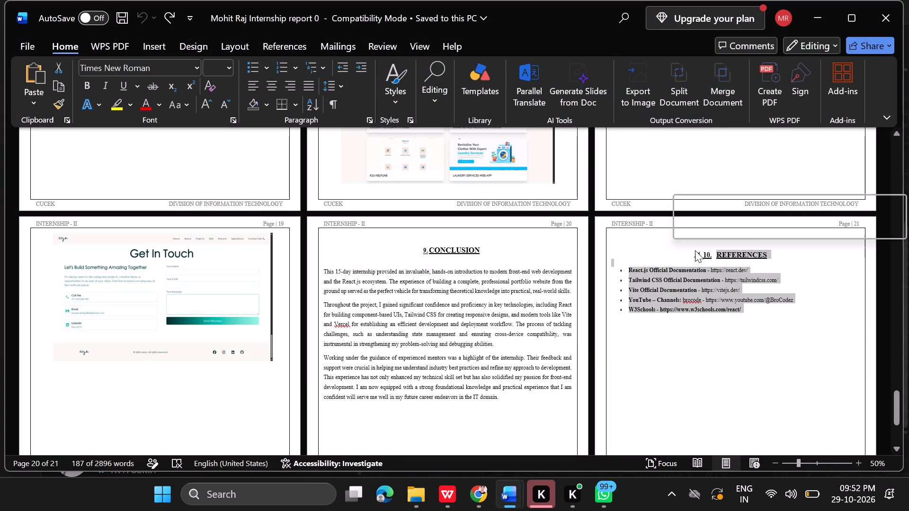
key(ctrl+c)
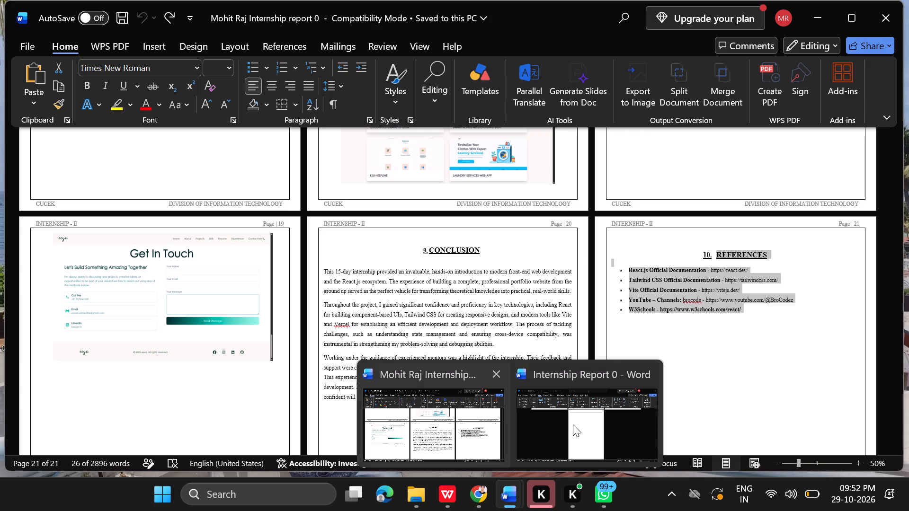
click(587, 425)
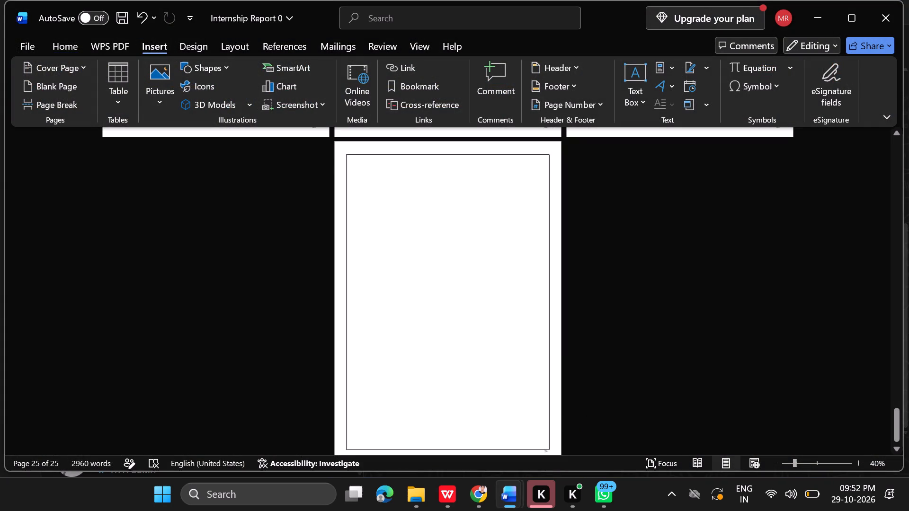
click(391, 182)
key(ctrl+v)
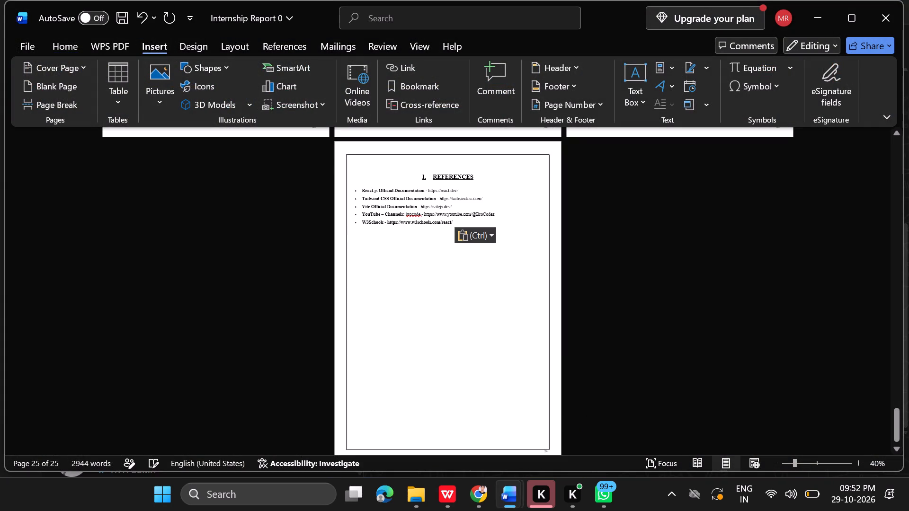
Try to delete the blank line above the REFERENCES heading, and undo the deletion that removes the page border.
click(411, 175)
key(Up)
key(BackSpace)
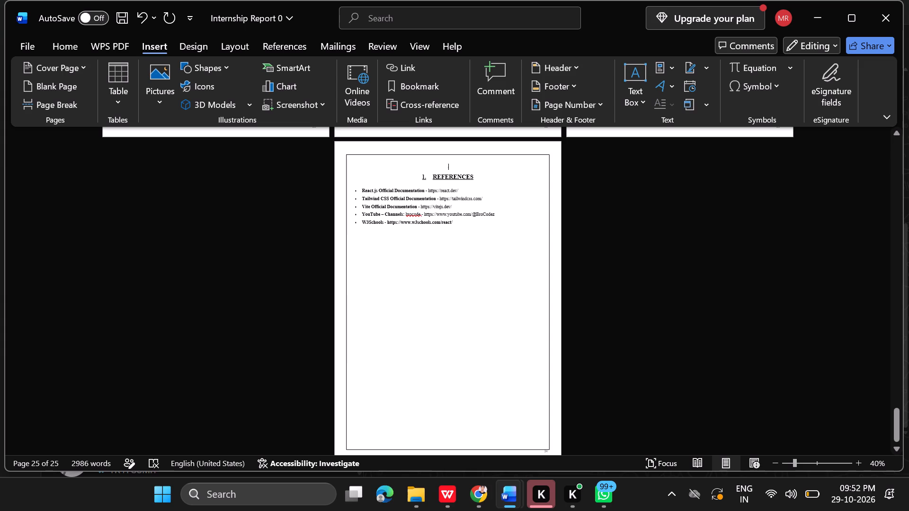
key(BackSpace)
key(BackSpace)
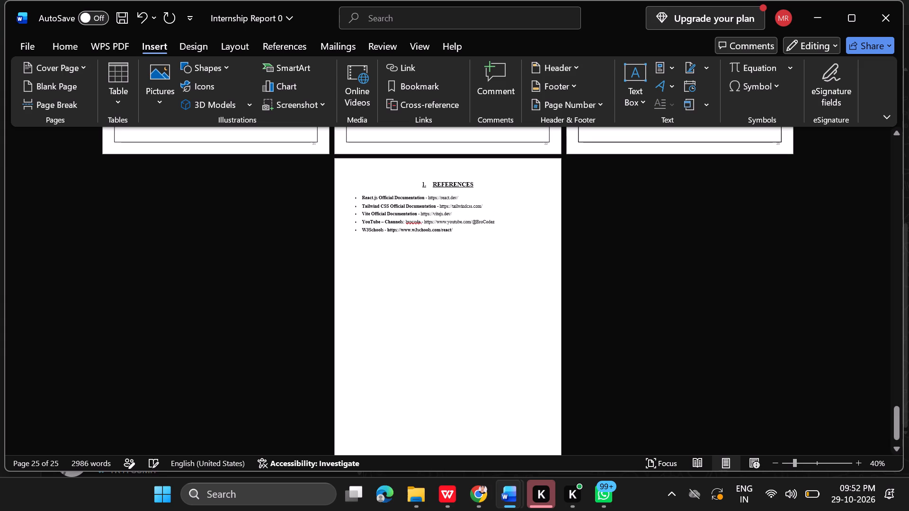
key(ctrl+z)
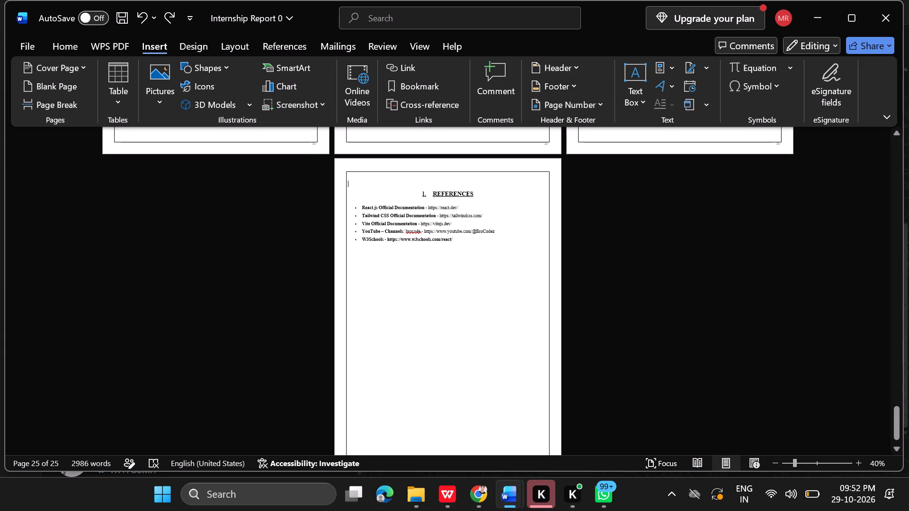
Replace the automatic number of the REFERENCES heading with 8.
scroll(469, 236, up, 1)
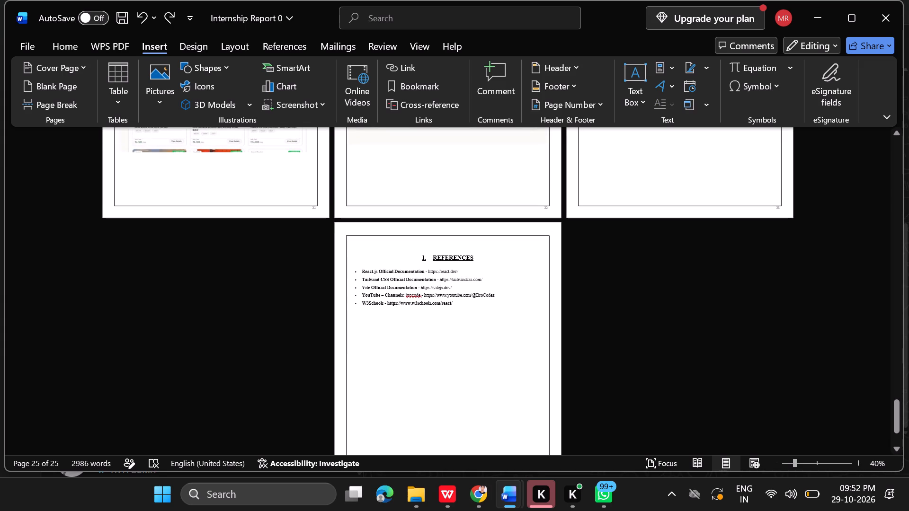
click(422, 255)
key(Left)
scroll(422, 255, up, 3)
scroll(422, 255, down, 2)
click(425, 292)
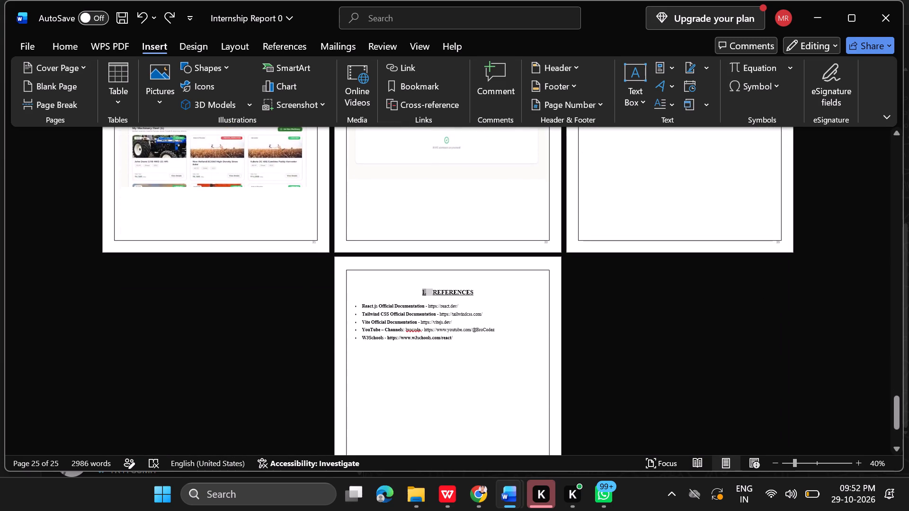
key(BackSpace)
text(8.)
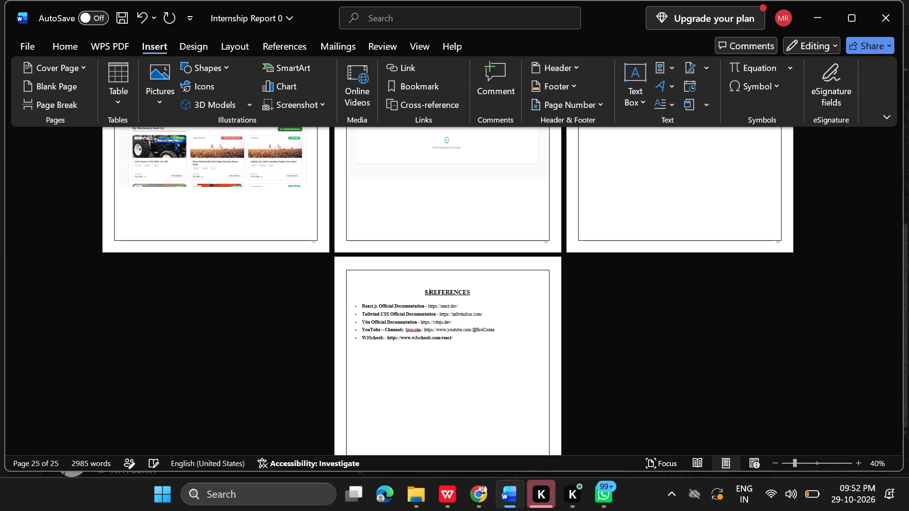
scroll(450, 352, up, 2)
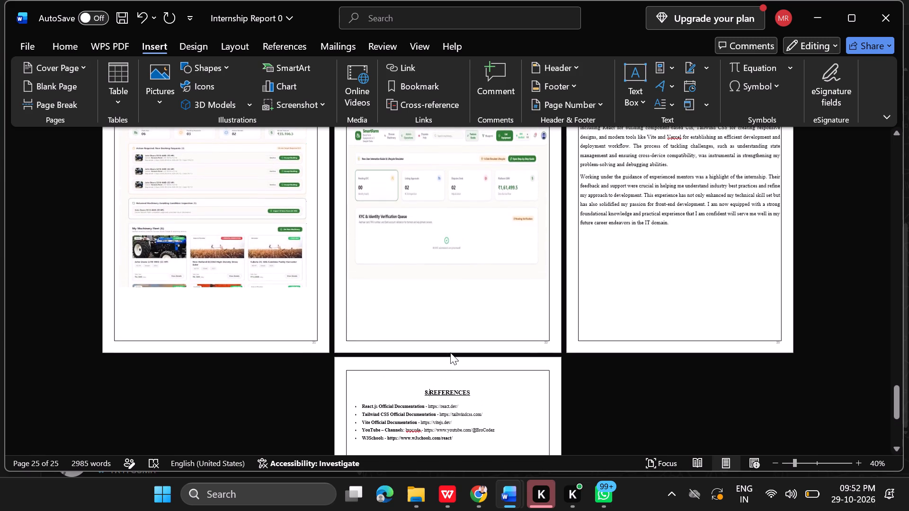
scroll(450, 352, up, 2)
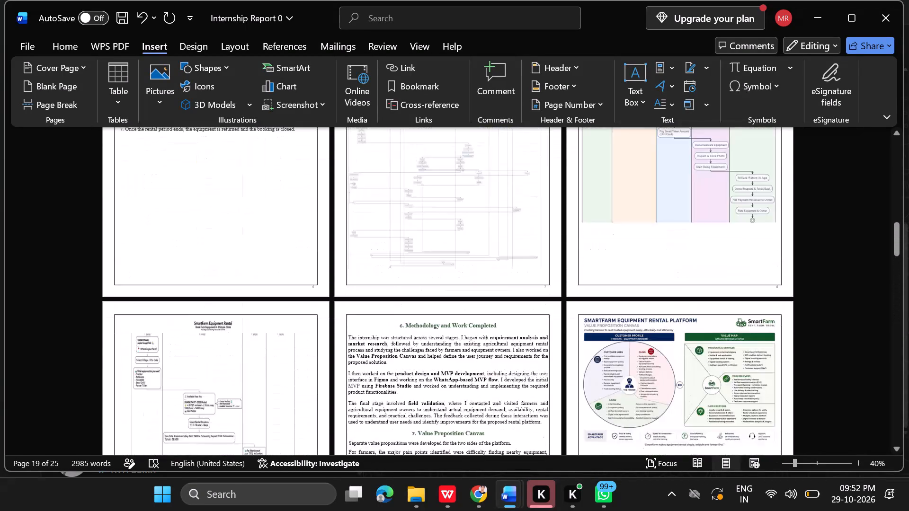
scroll(450, 352, up, 5)
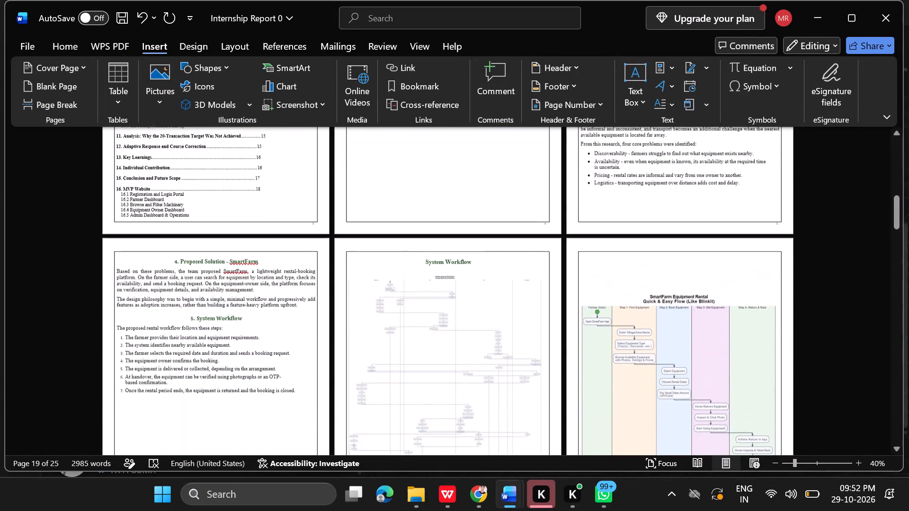
scroll(450, 352, up, 6)
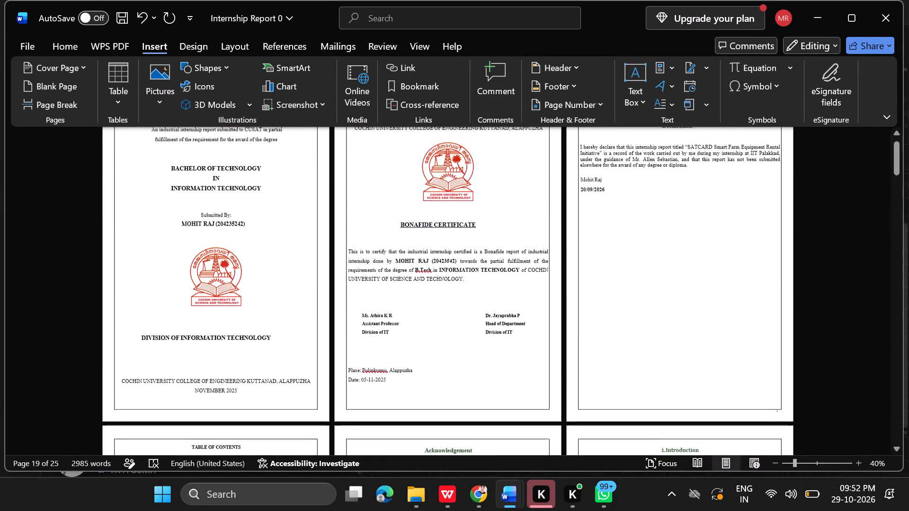
scroll(450, 352, up, 1)
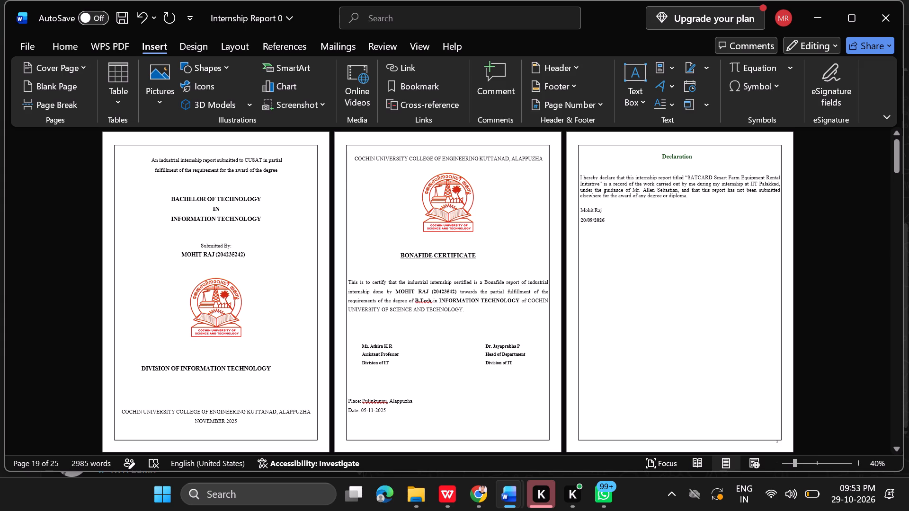
scroll(380, 302, down, 1)
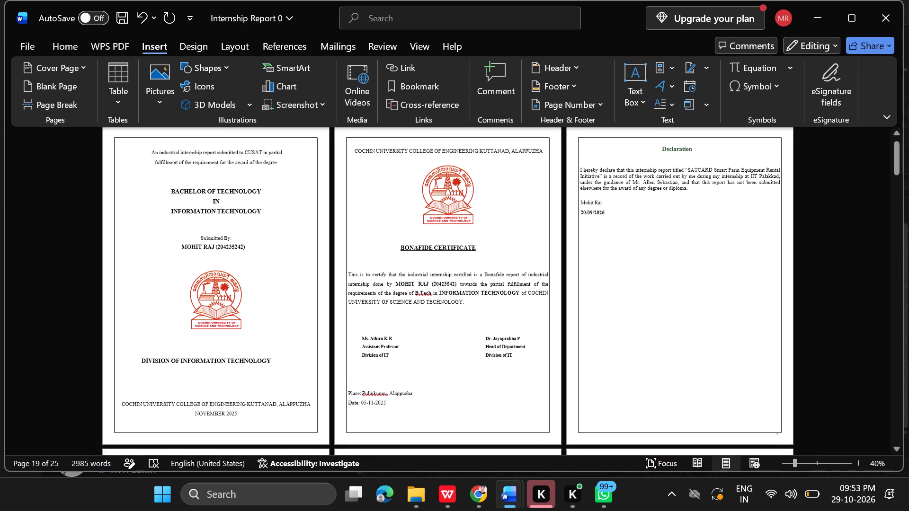
scroll(380, 302, down, 1)
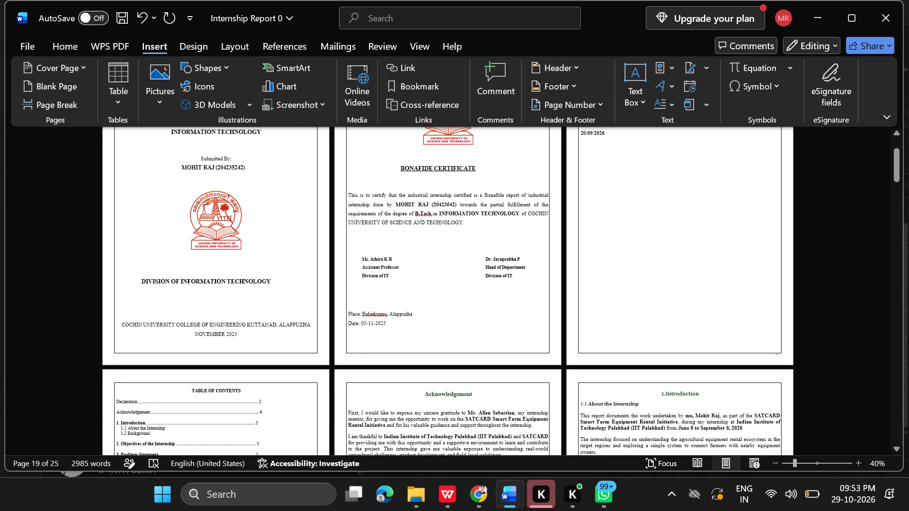
scroll(390, 351, up, 1)
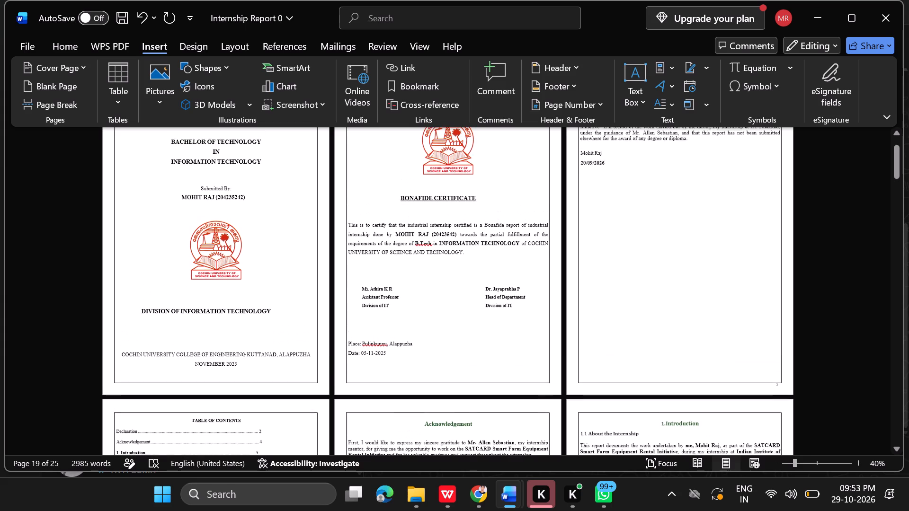
scroll(390, 351, up, 1)
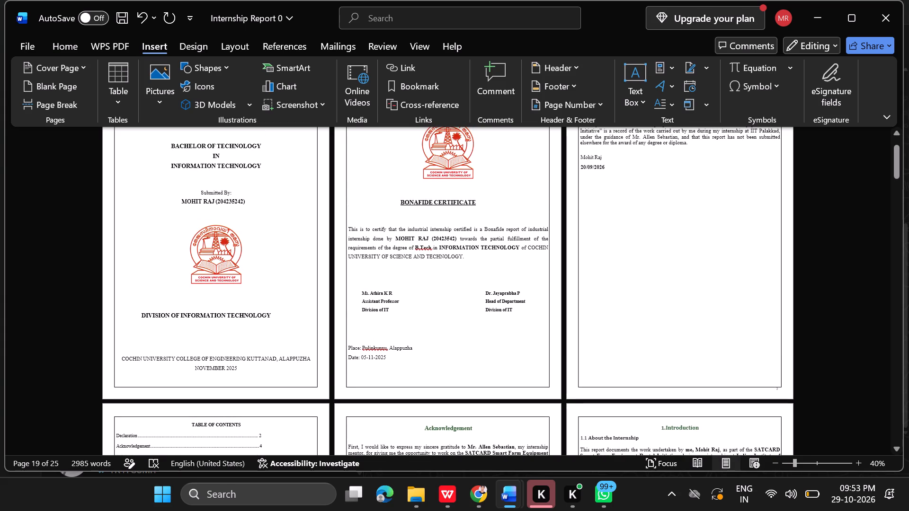
Indent the DIVISION OF INFORMATION TECHNOLOGY line on the cover page with seven leading spaces to centre it better.
click(129, 313)
key(space)
key(space)
key(space)
key(space)
key(space)
key(space)
key(space)
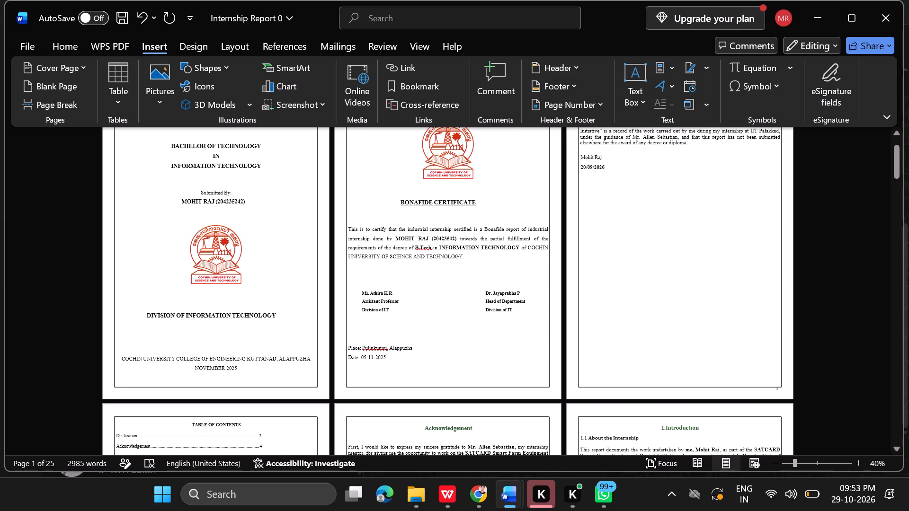
Switch to the college-format report and examine the layout of its pages, from the cover to the References page.
scroll(326, 363, down, 4)
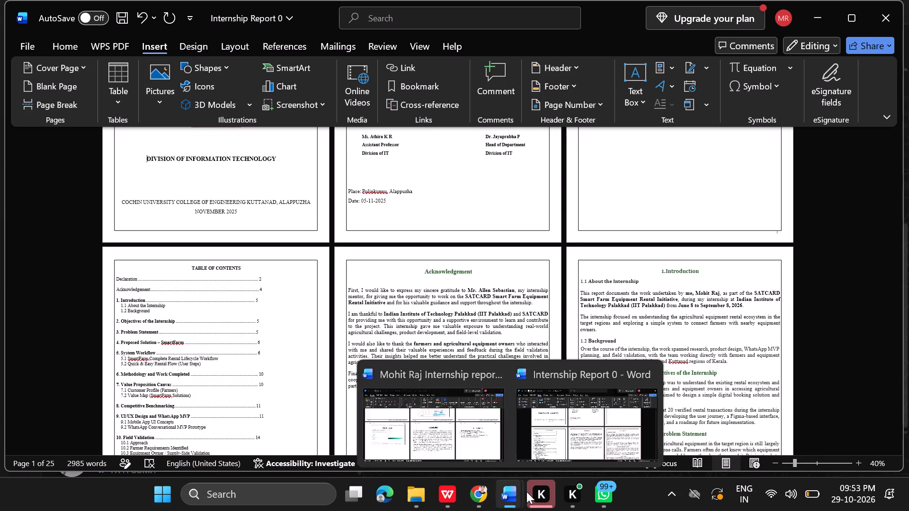
click(453, 441)
scroll(453, 441, up, 11)
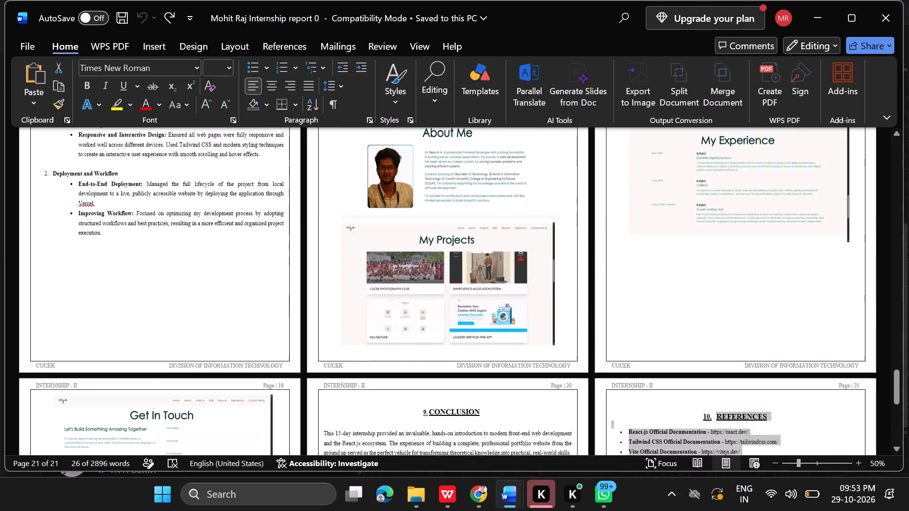
scroll(453, 441, up, 20)
scroll(453, 441, up, 20)
scroll(453, 441, up, 4)
scroll(453, 441, up, 20)
scroll(453, 441, up, 20)
scroll(453, 441, up, 20)
scroll(453, 441, up, 2)
scroll(453, 441, down, 1)
ctrl+scroll(453, 441, down, 3)
scroll(453, 441, down, 2)
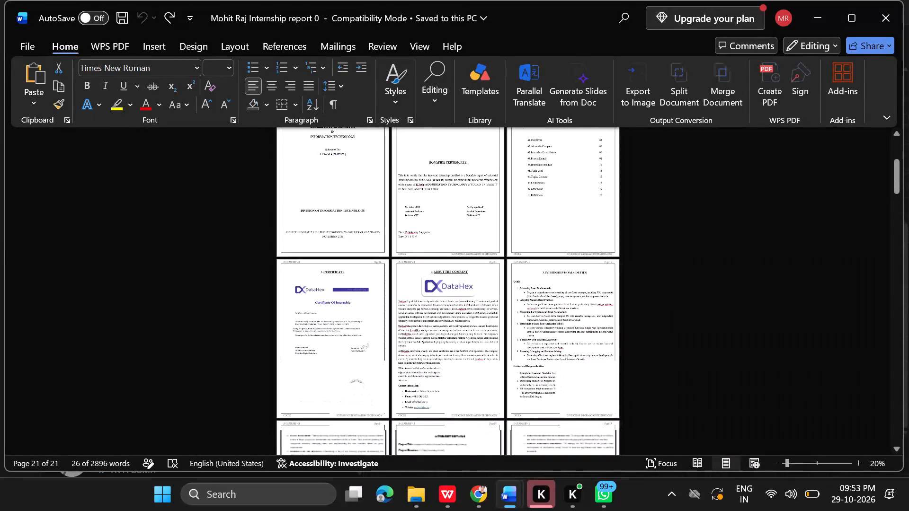
scroll(453, 441, down, 2)
scroll(430, 373, down, 5)
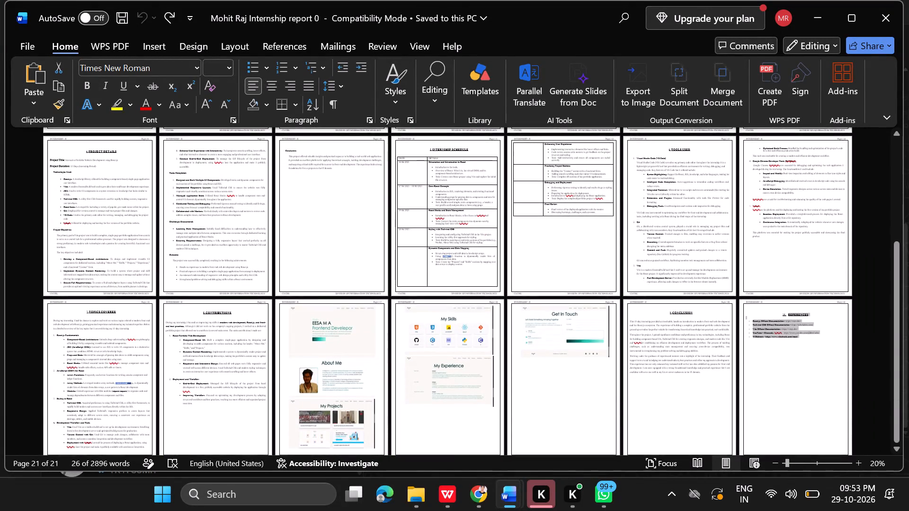
ctrl+scroll(323, 354, up, 5)
scroll(323, 354, down, 4)
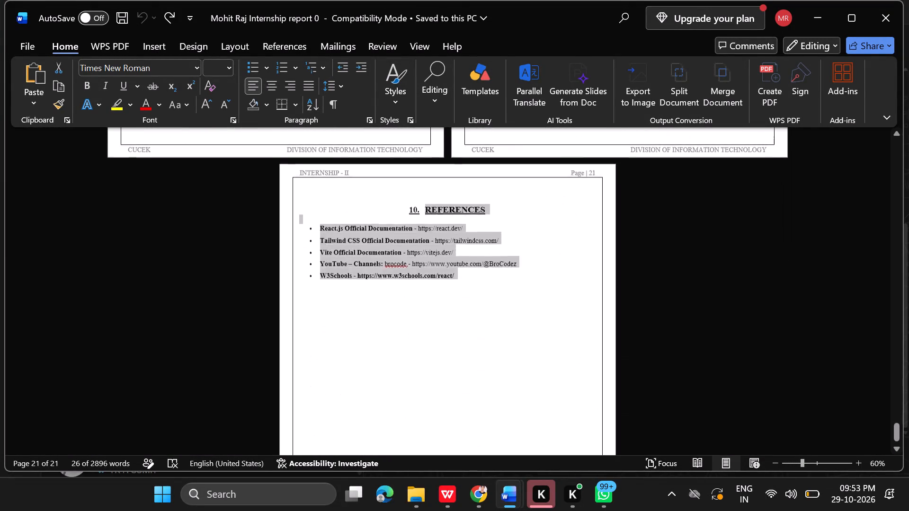
scroll(323, 354, up, 18)
scroll(323, 354, down, 6)
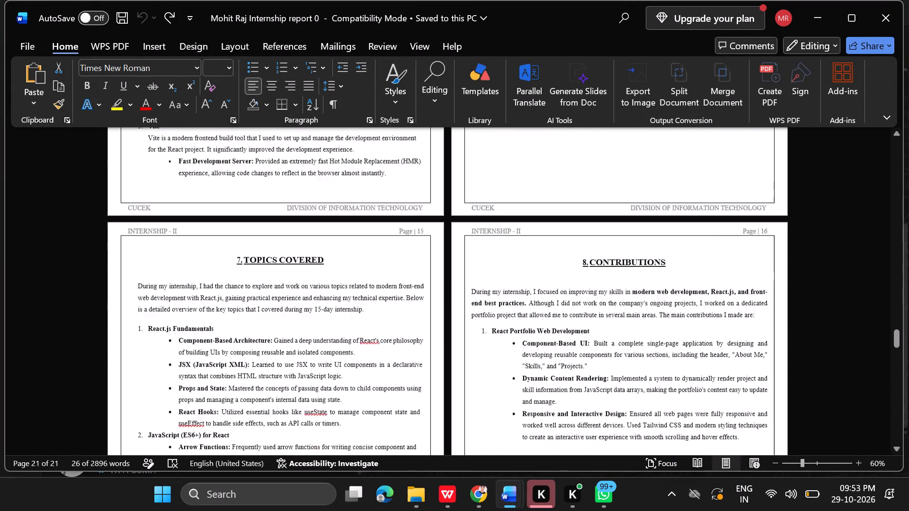
scroll(323, 354, down, 3)
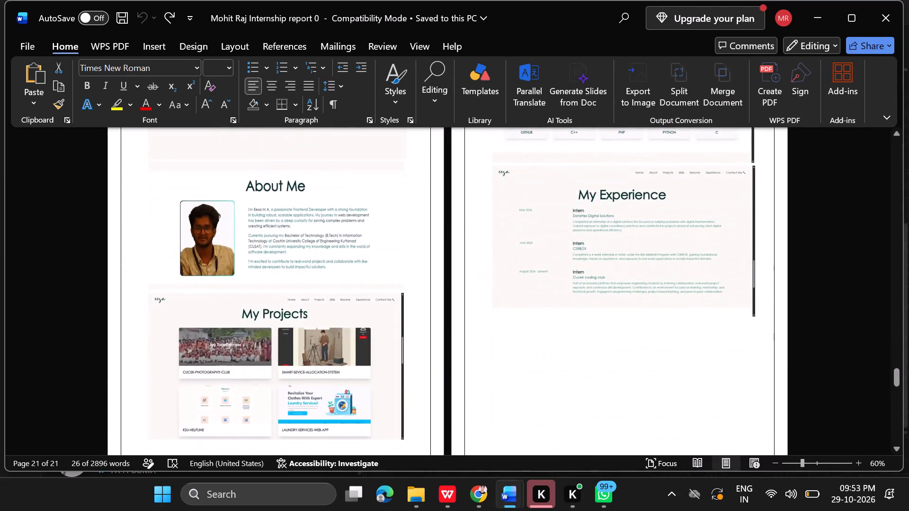
ctrl+scroll(226, 250, up, 5)
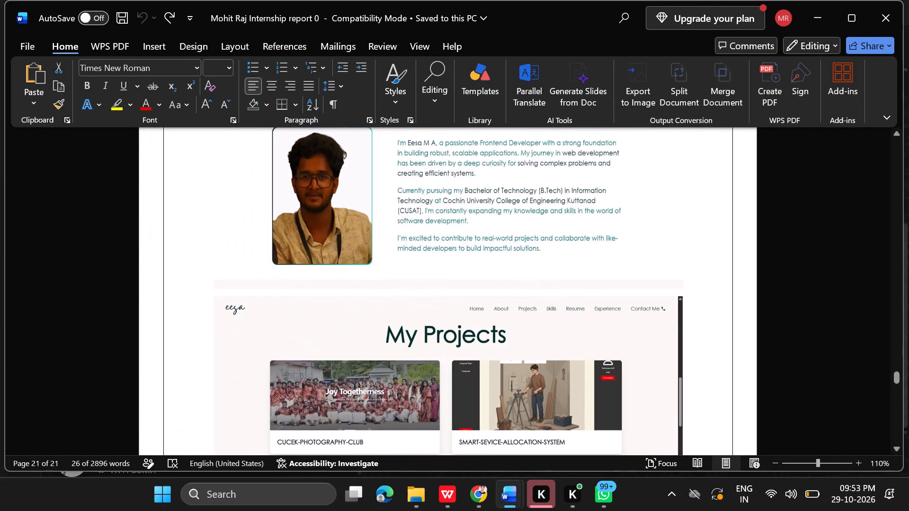
scroll(287, 240, up, 1)
ctrl+scroll(287, 240, down, 2)
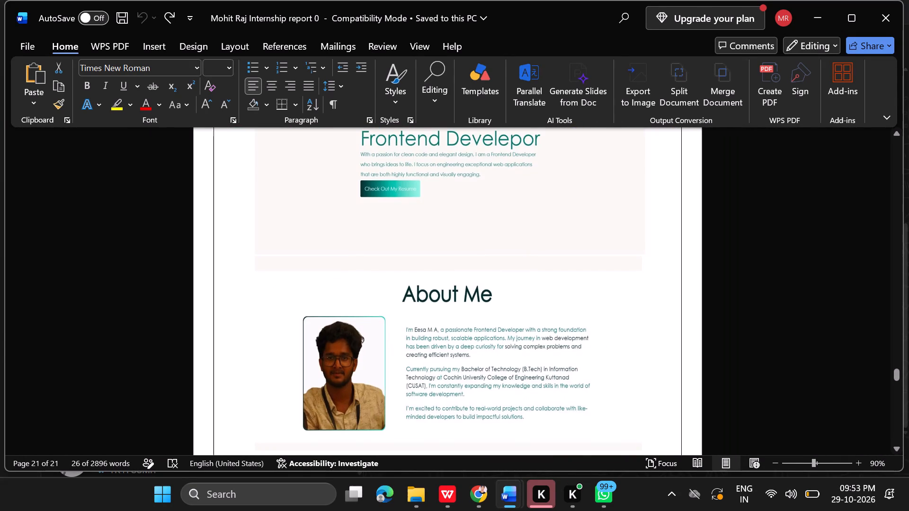
ctrl+scroll(287, 240, down, 3)
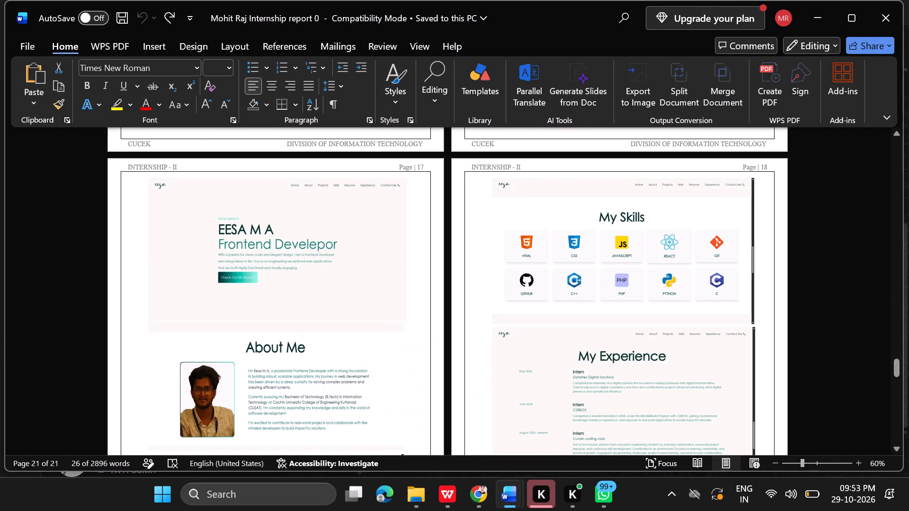
scroll(287, 240, down, 7)
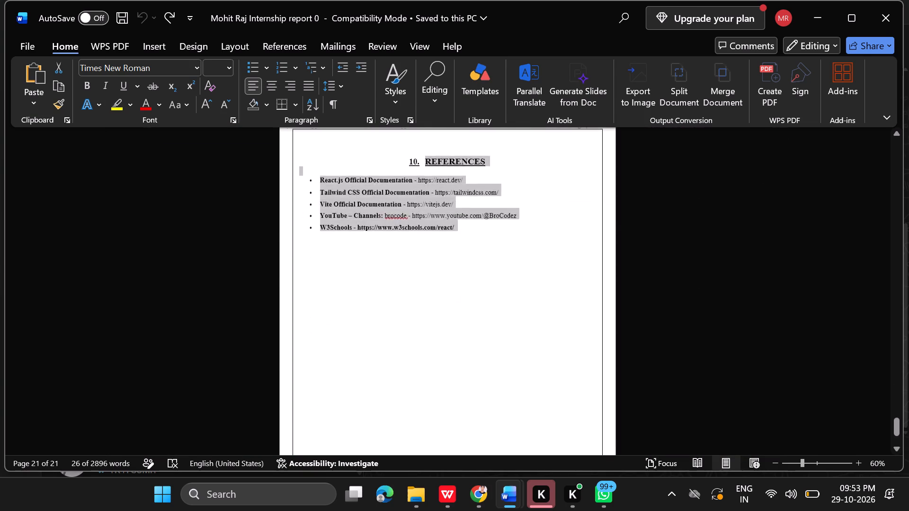
scroll(287, 240, down, 3)
click(416, 232)
scroll(416, 232, up, 4)
ctrl+scroll(416, 232, down, 4)
scroll(416, 232, up, 8)
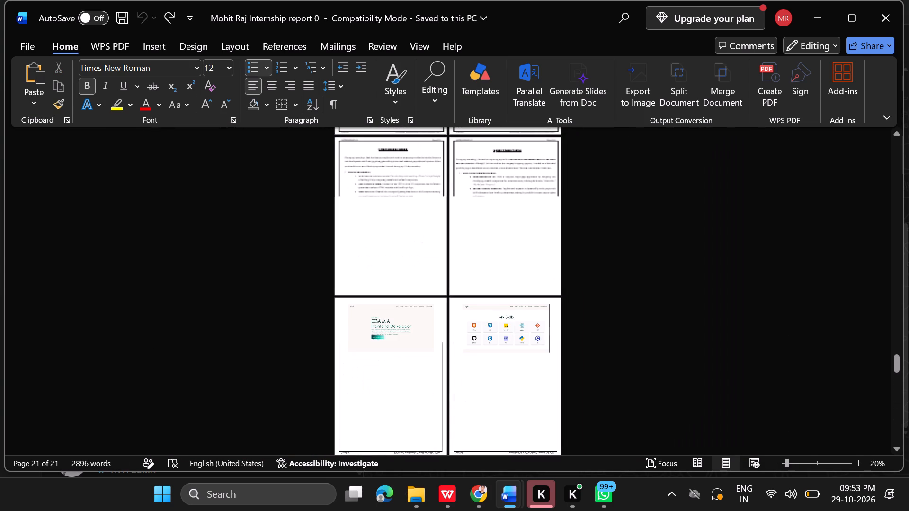
scroll(416, 232, up, 20)
scroll(416, 232, up, 20)
scroll(416, 232, up, 20)
scroll(416, 232, up, 4)
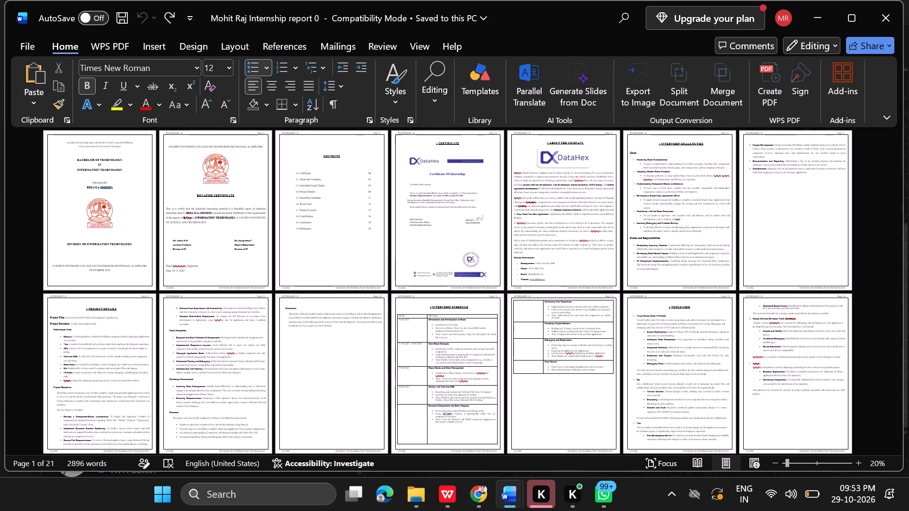
drag(416, 232, 595, 474)
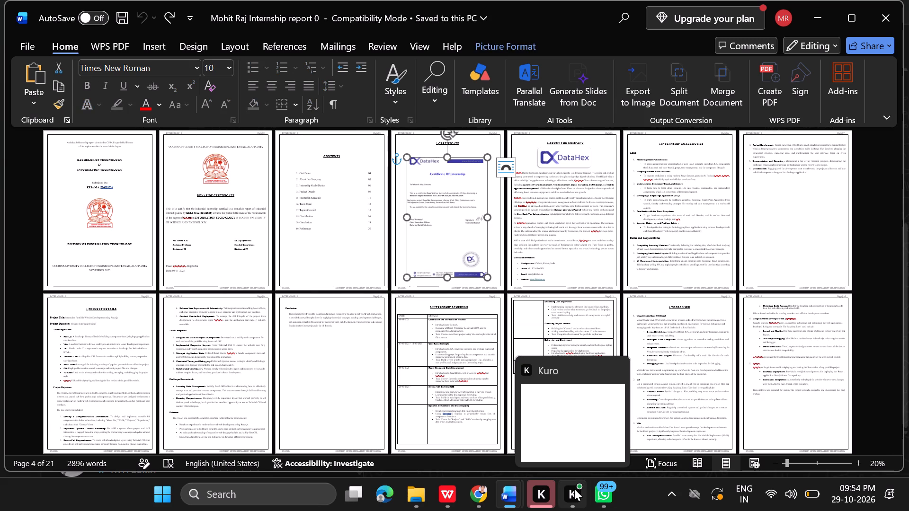
Return to Internship Report 0 and save a copy as a Word document named Internship Report 1 in the Desktop s7 folder.
click(511, 492)
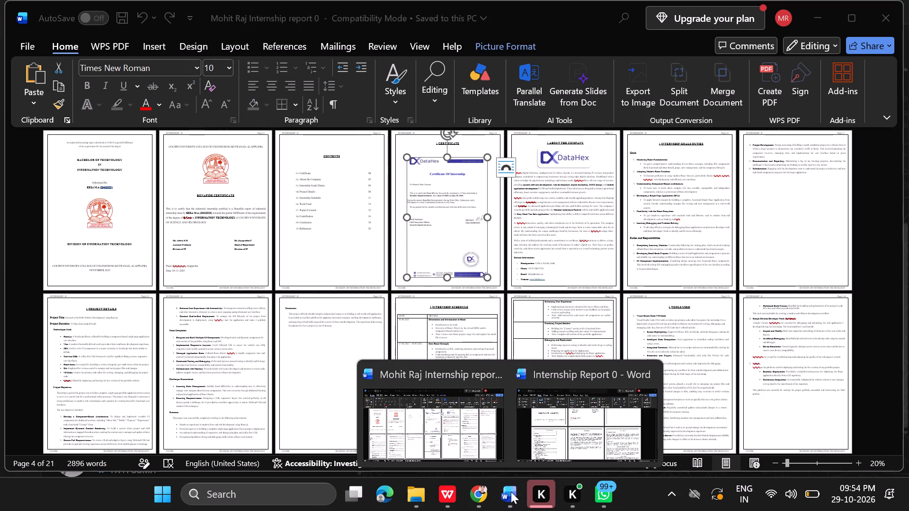
click(511, 492)
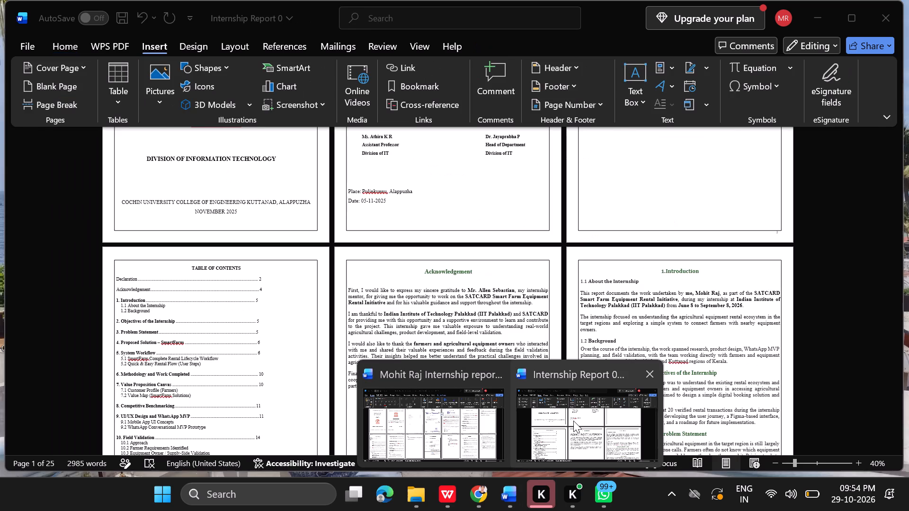
click(549, 411)
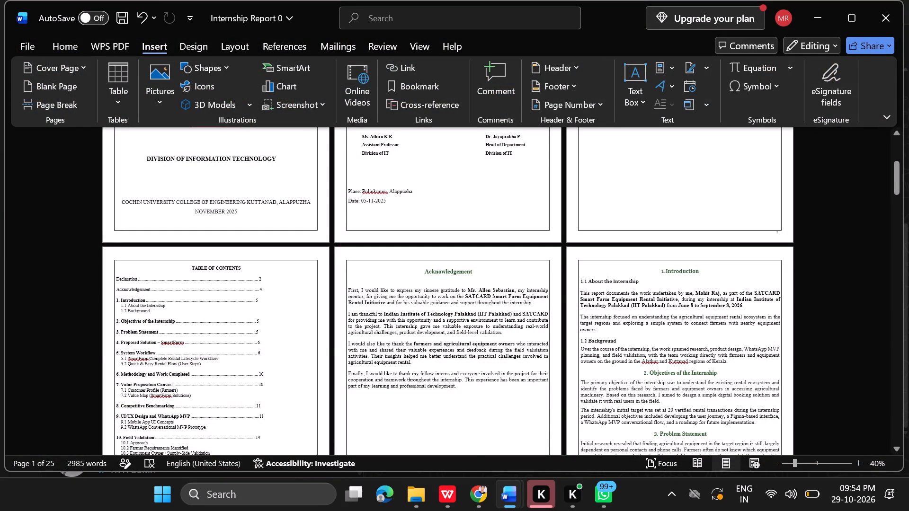
scroll(549, 267, up, 7)
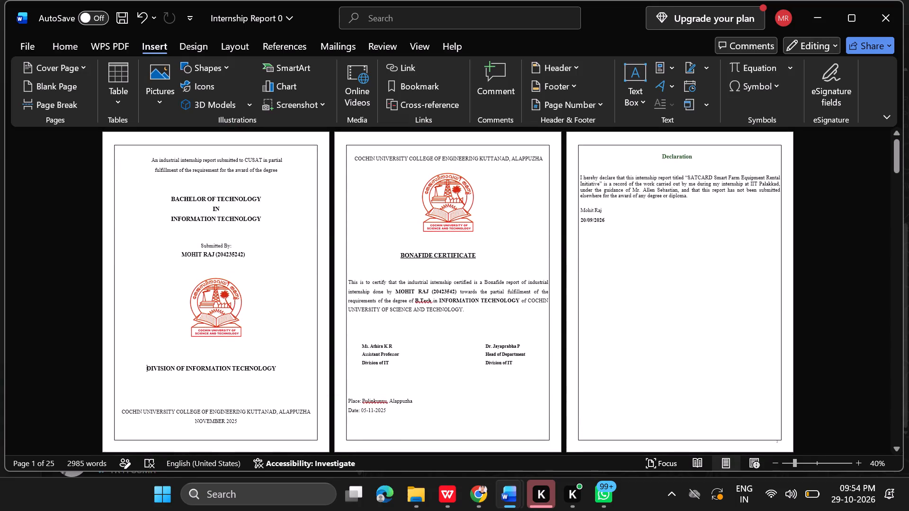
click(28, 47)
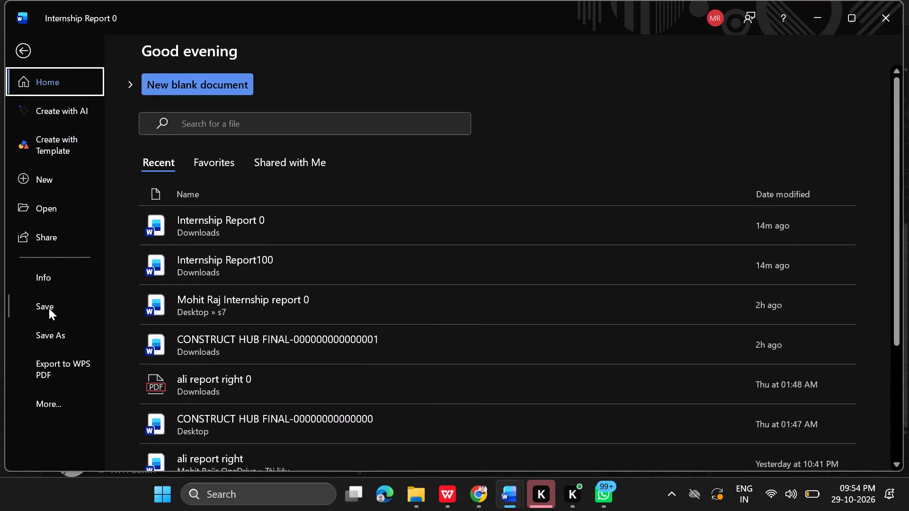
click(55, 336)
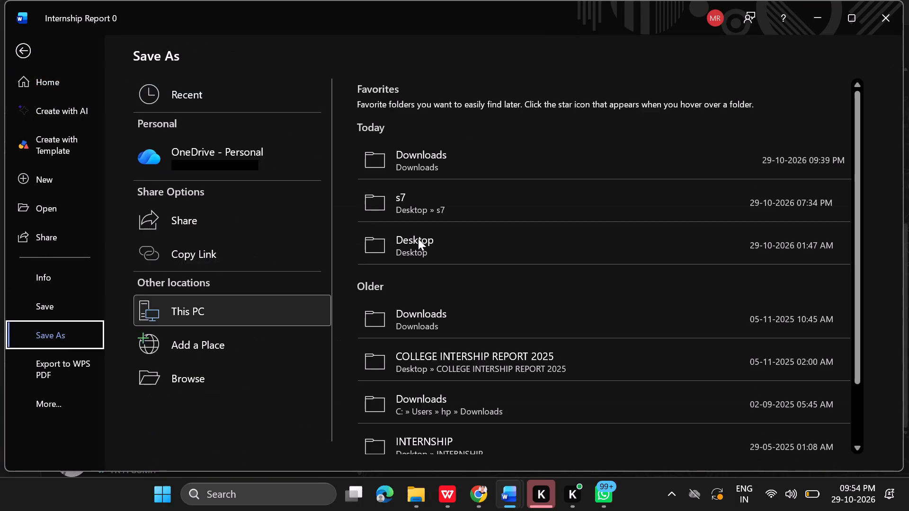
click(437, 218)
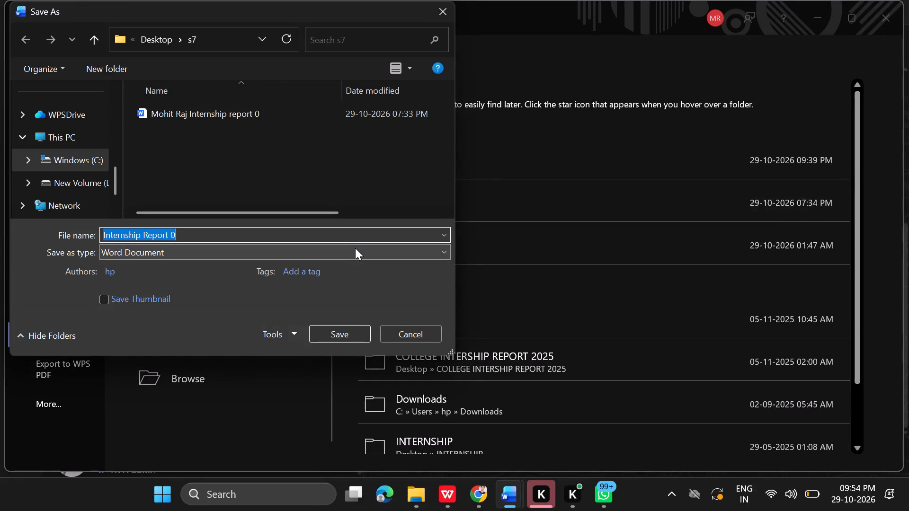
key(Right)
key(BackSpace)
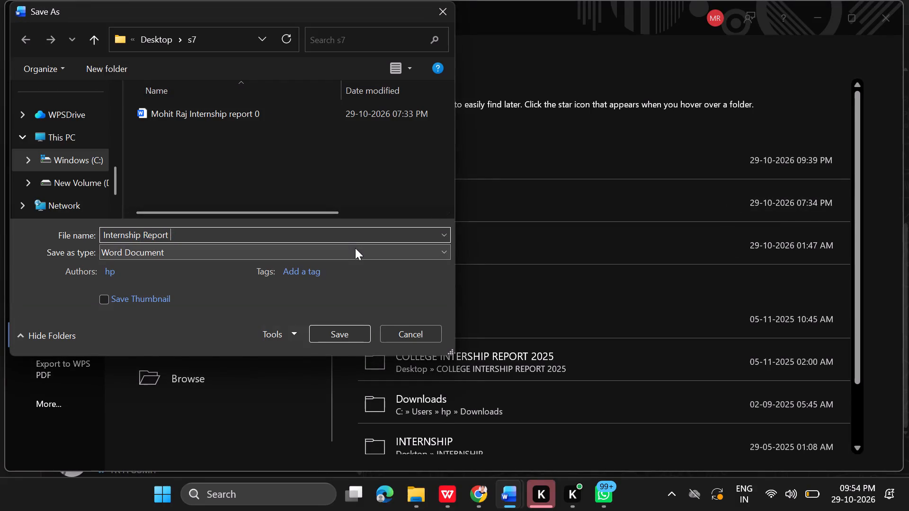
key(1)
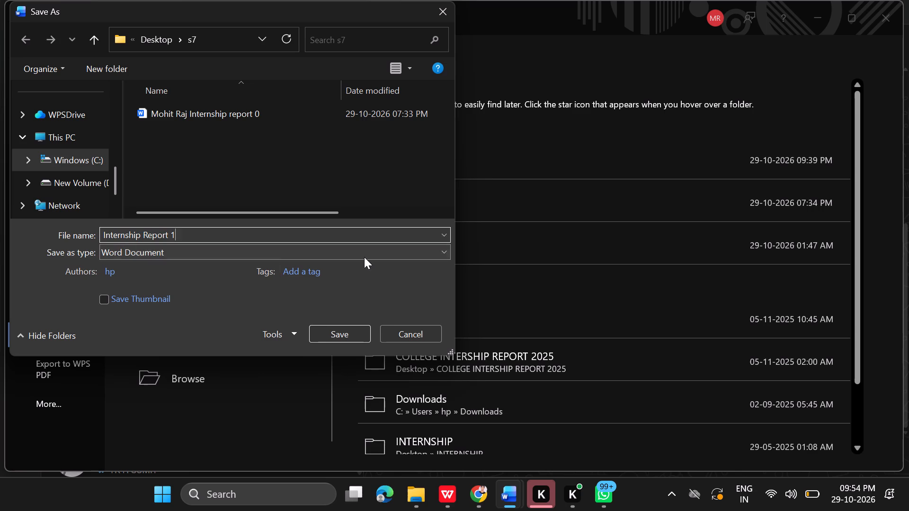
click(364, 255)
click(364, 255)
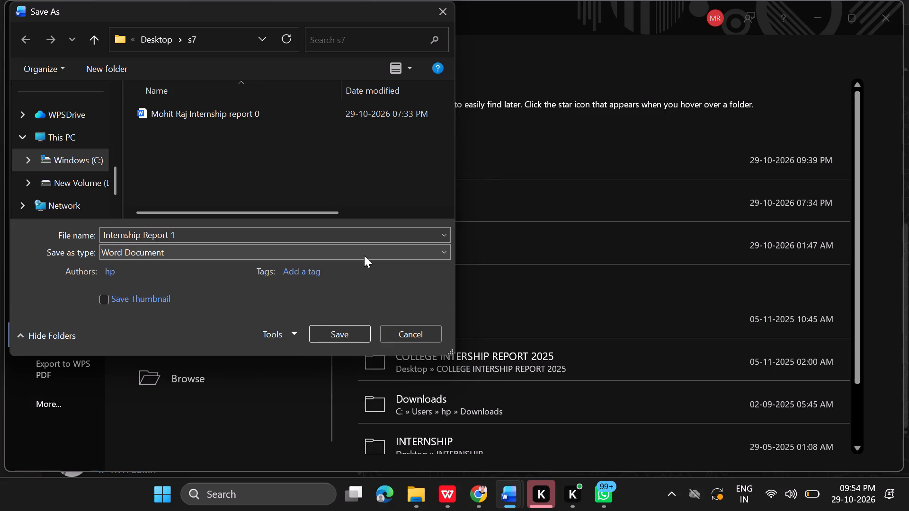
click(358, 336)
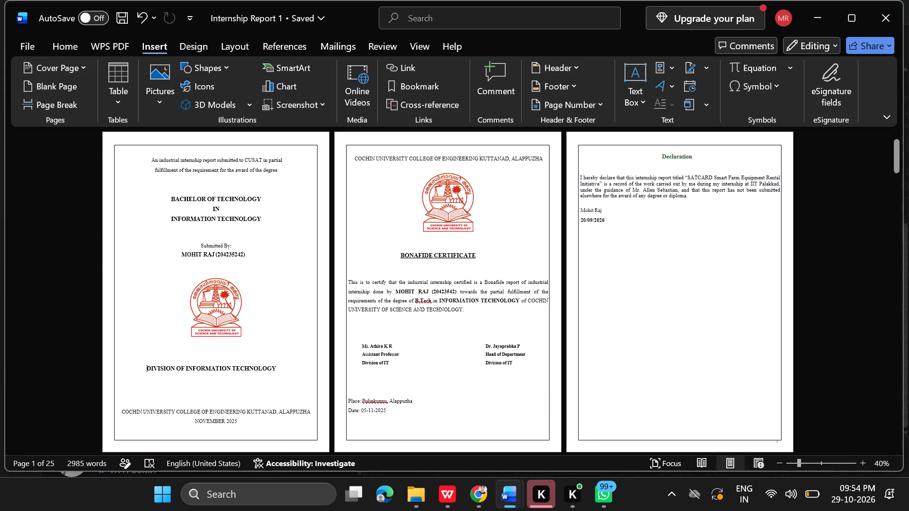